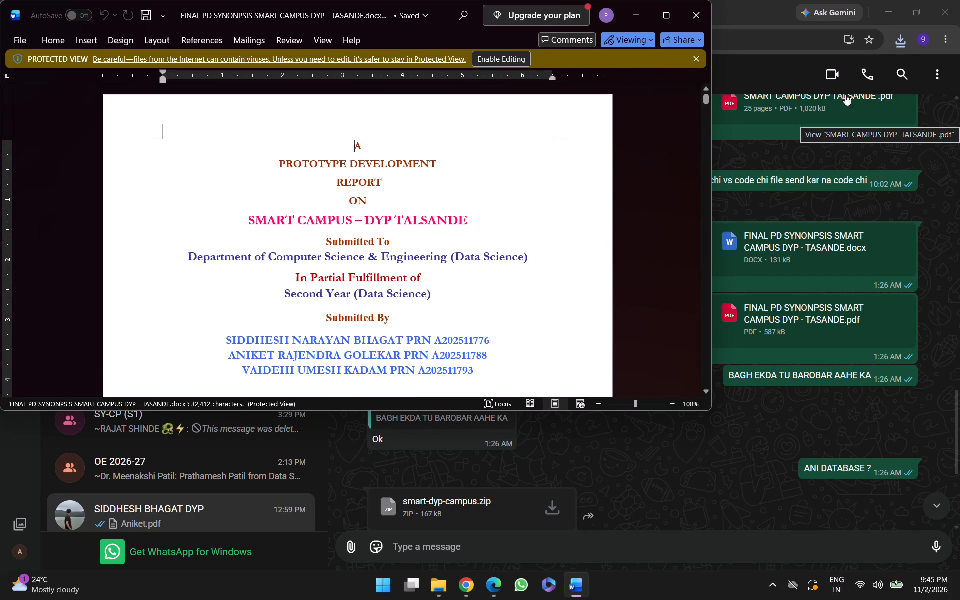
# Maximize the report's window and enable editing of the protected document.
pyautogui.click(676, 22)
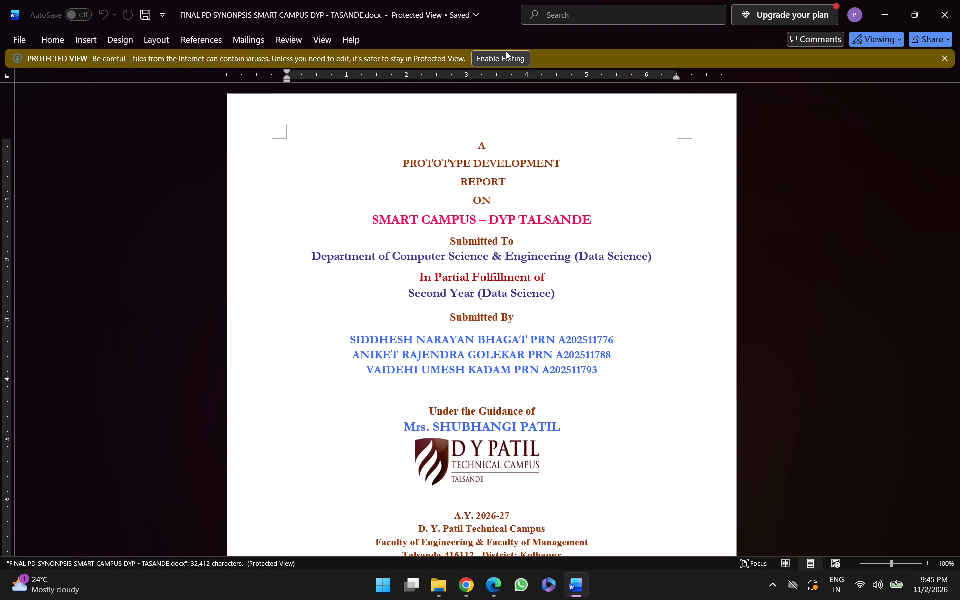
pyautogui.click(505, 52)
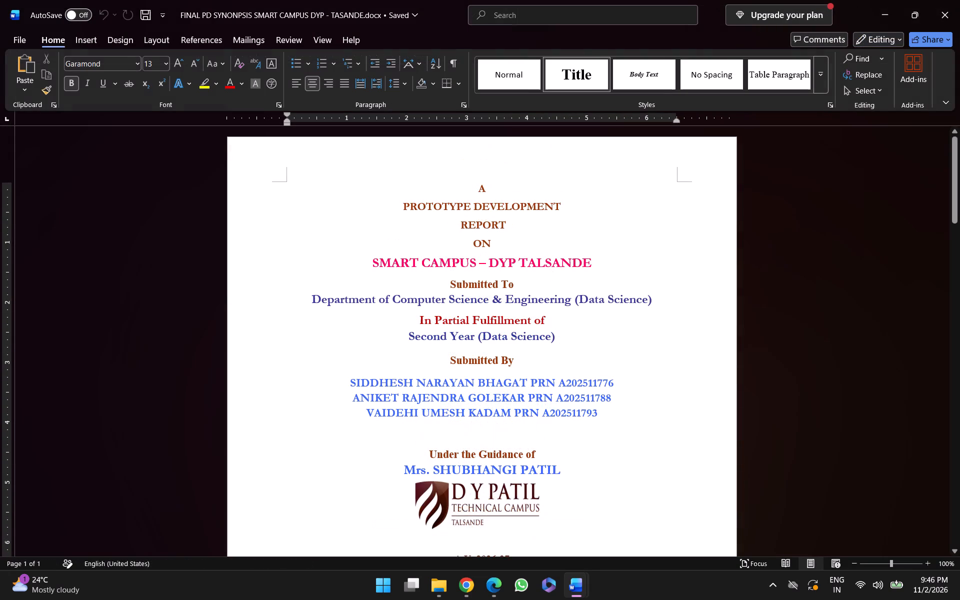
# Bold the project title "SMART CAMPUS DYP – TALSANDE" in the certificate's opening paragraph.
pyautogui.scroll(-5, 489, 354)
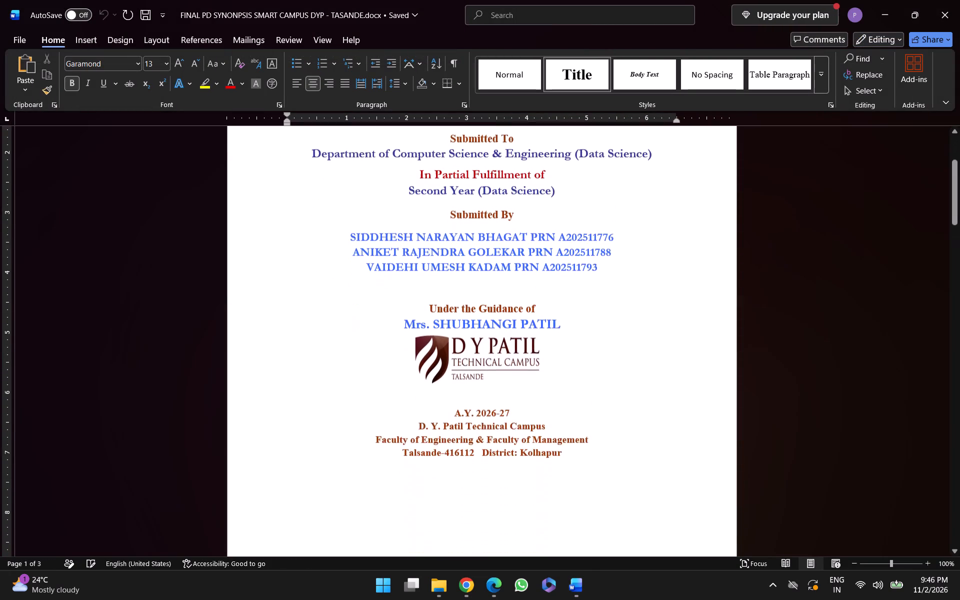
pyautogui.scroll(-16, 491, 354)
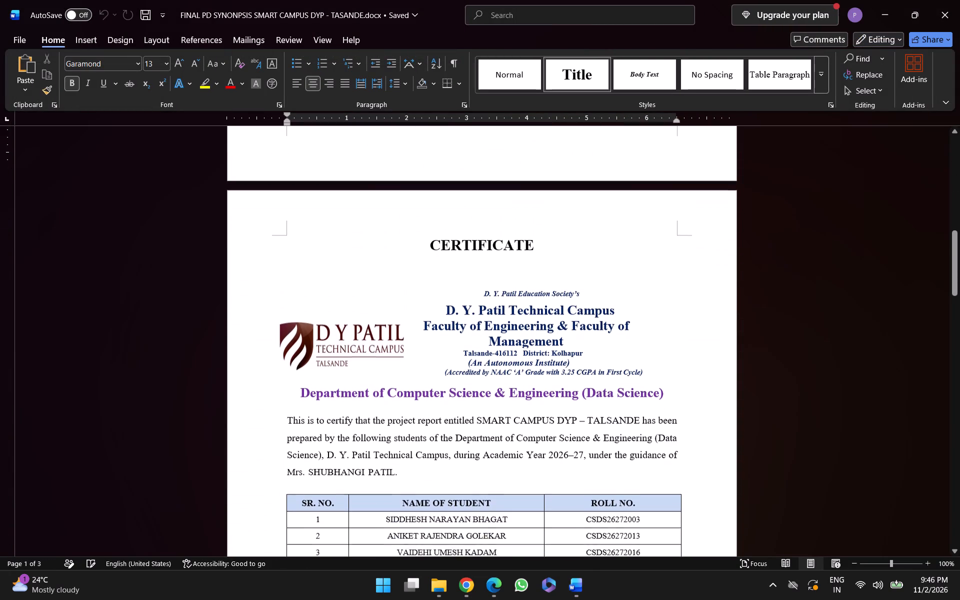
pyautogui.scroll(-1, 492, 354)
pyautogui.click(390, 394)
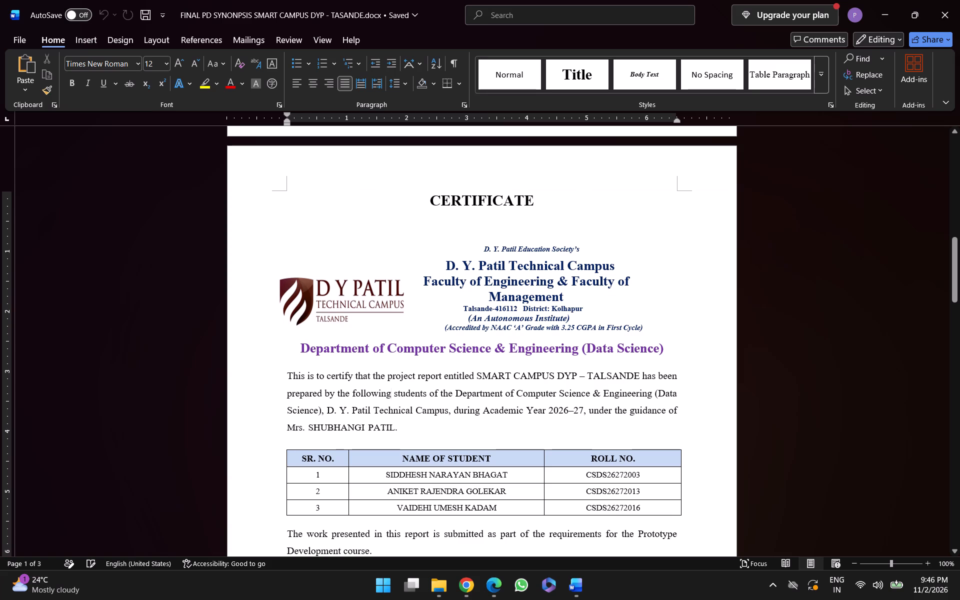
pyautogui.click(356, 392)
pyautogui.click(328, 417)
pyautogui.click(452, 421)
pyautogui.click(460, 364)
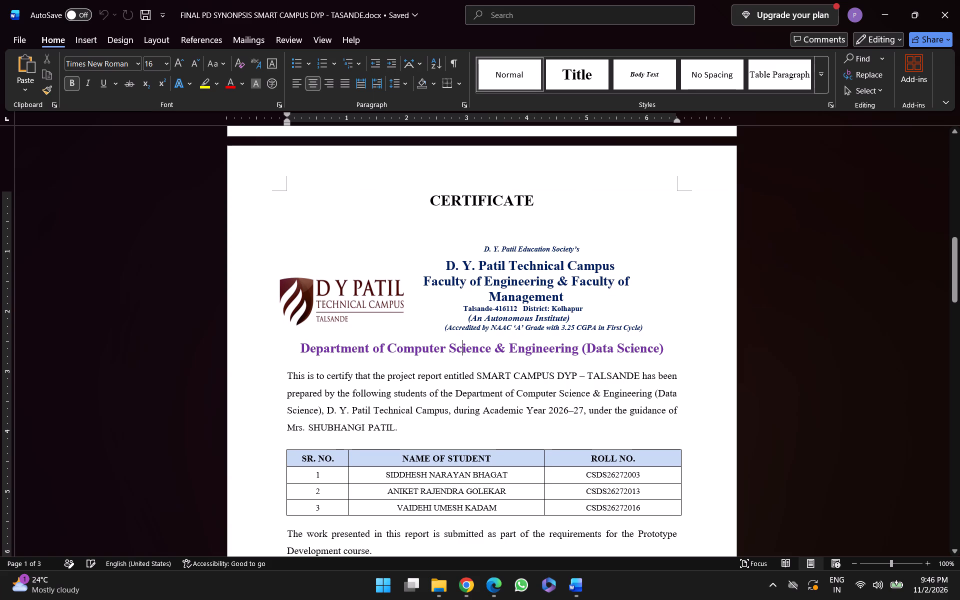
pyautogui.click(480, 376)
pyautogui.click(474, 372)
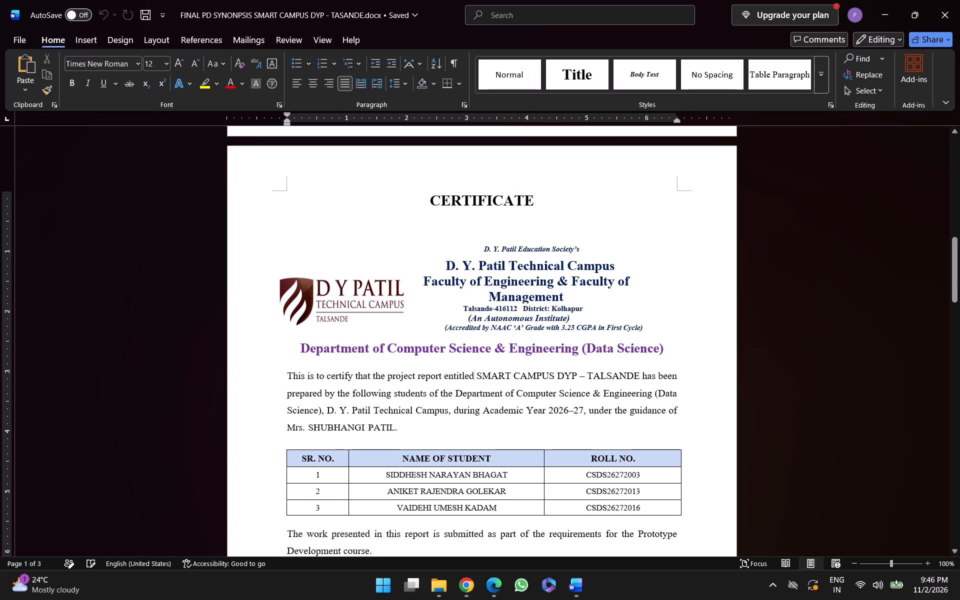
pyautogui.press('Right')
pyautogui.hotkey('ctrl', 'shift', 'Right')
pyautogui.hotkey('ctrl', 'shift', 'Right')
pyautogui.hotkey('ctrl', 'shift', 'Right')
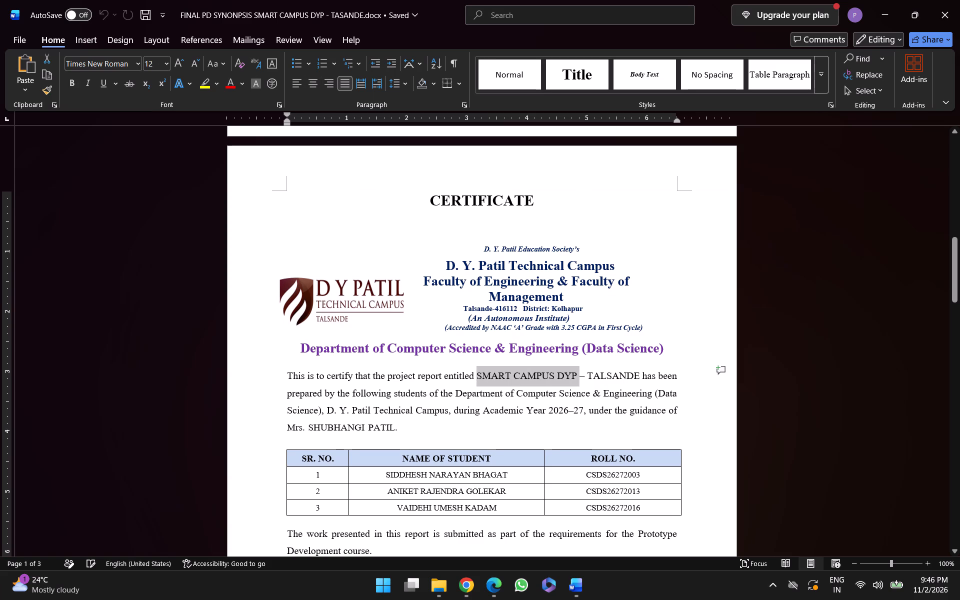
pyautogui.hotkey('ctrl', 'shift', 'Right')
pyautogui.hotkey('ctrl', 'shift', 'Right')
pyautogui.hotkey('ctrl', 'b')
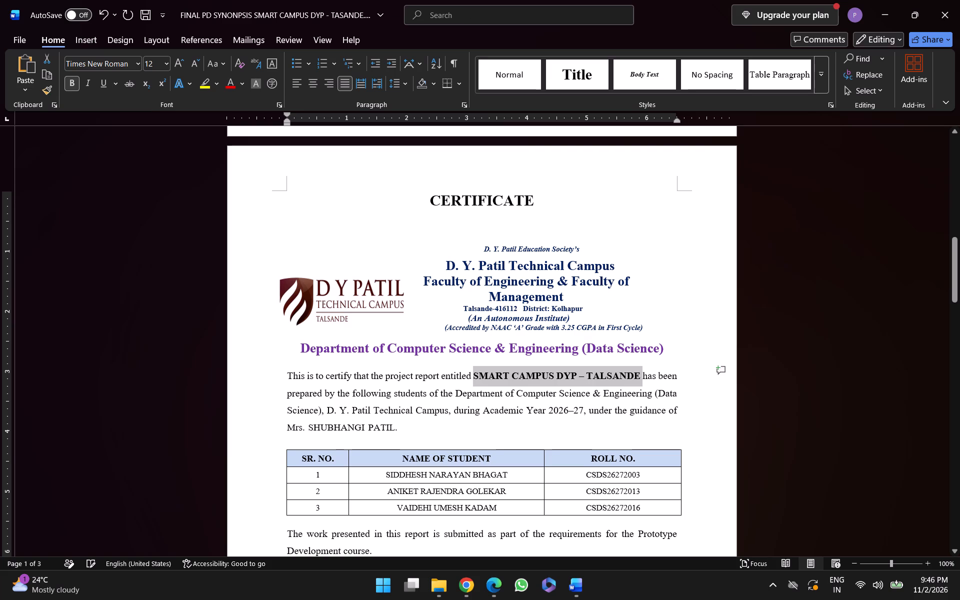
# Bold the certificate text from "Department of Computer Science & Engineering (Data Science)" through "during Academic Year 2026–27".
pyautogui.click(454, 392)
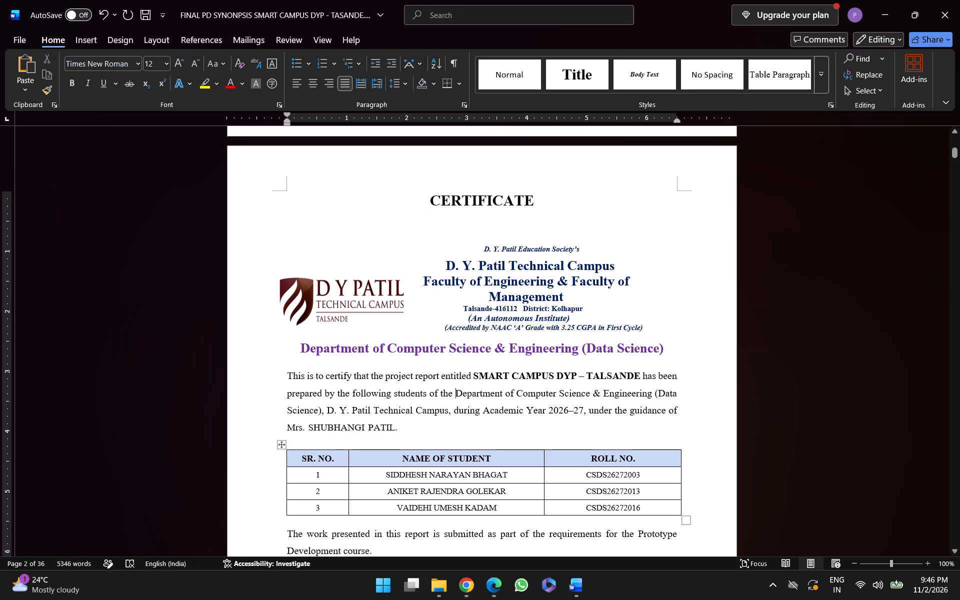
pyautogui.hotkey('ctrl', 'shift', 'Right')
pyautogui.hotkey('ctrl', 'shift', 'Right')
pyautogui.hotkey('ctrl', 'shift', 'Right')
pyautogui.hotkey('ctrl', 'shift', 'Right')
pyautogui.hotkey('ctrl', 'shift', 'Right')
pyautogui.hotkey('ctrl', 'shift', 'Right')
pyautogui.hotkey('ctrl', 'shift', 'Right')
pyautogui.hotkey('ctrl', 'shift', 'Right')
pyautogui.hotkey('ctrl', 'shift', 'Right')
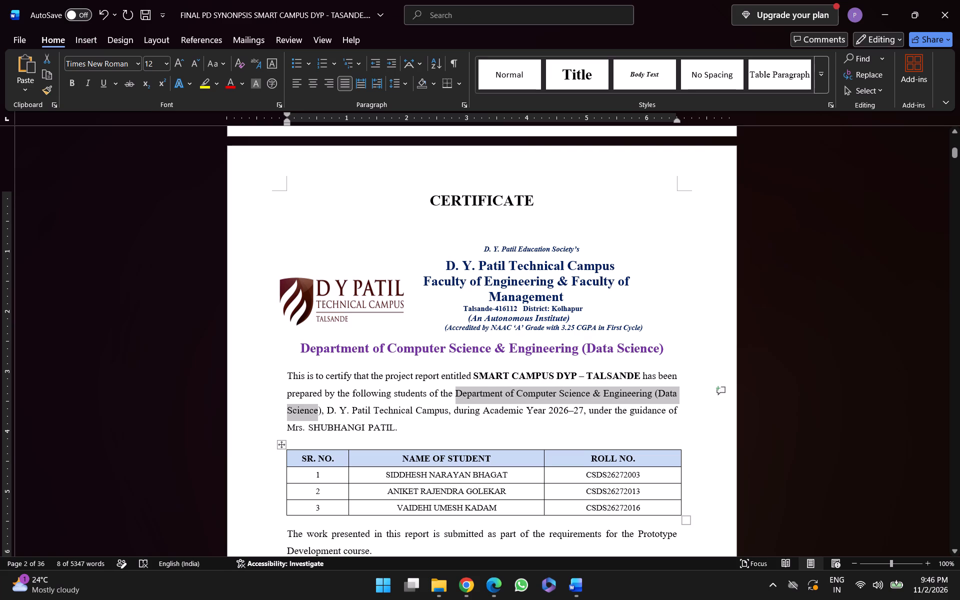
pyautogui.hotkey('ctrl', 'shift', 'Right')
pyautogui.hotkey('ctrl', 'shift', 'Right')
pyautogui.hotkey('ctrl', 'shift', 'Right')
pyautogui.hotkey('ctrl', 'shift', 'Right')
pyautogui.hotkey('ctrl', 'shift', 'Right')
pyautogui.hotkey('ctrl', 'shift', 'Right')
pyautogui.hotkey('ctrl', 'shift', 'Right')
pyautogui.hotkey('ctrl', 'shift', 'Right')
pyautogui.hotkey('ctrl', 'shift', 'Right')
pyautogui.hotkey('ctrl', 'shift', 'Right')
pyautogui.hotkey('ctrl', 'shift', 'Right')
pyautogui.hotkey('ctrl', 'shift', 'Right')
pyautogui.hotkey('ctrl', 'shift', 'Right')
pyautogui.hotkey('ctrl', 'shift', 'Right')
pyautogui.hotkey('ctrl', 'shift', 'Right')
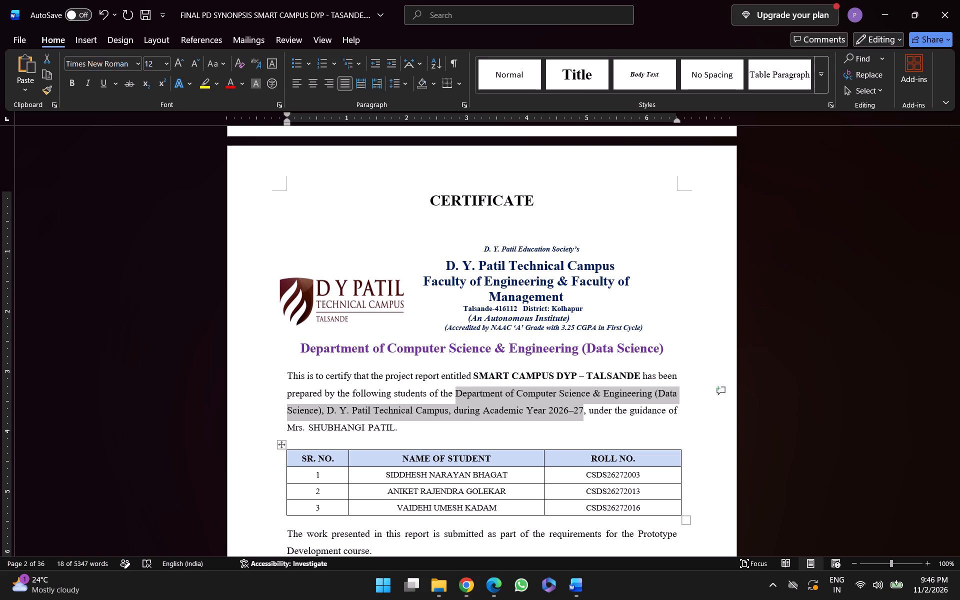
pyautogui.hotkey('ctrl', 'g')
pyautogui.hotkey('ctrl', 'b')
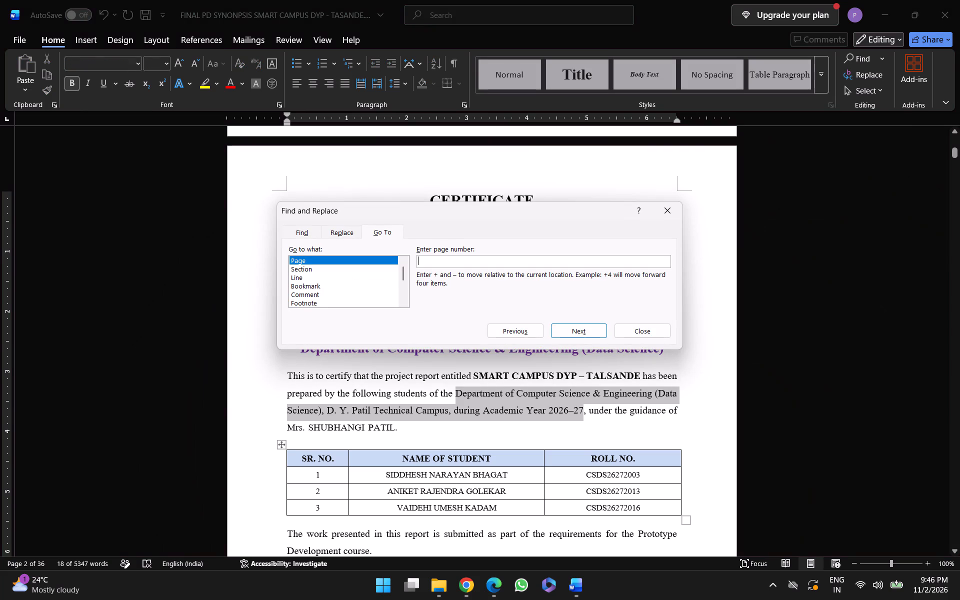
pyautogui.click(672, 209)
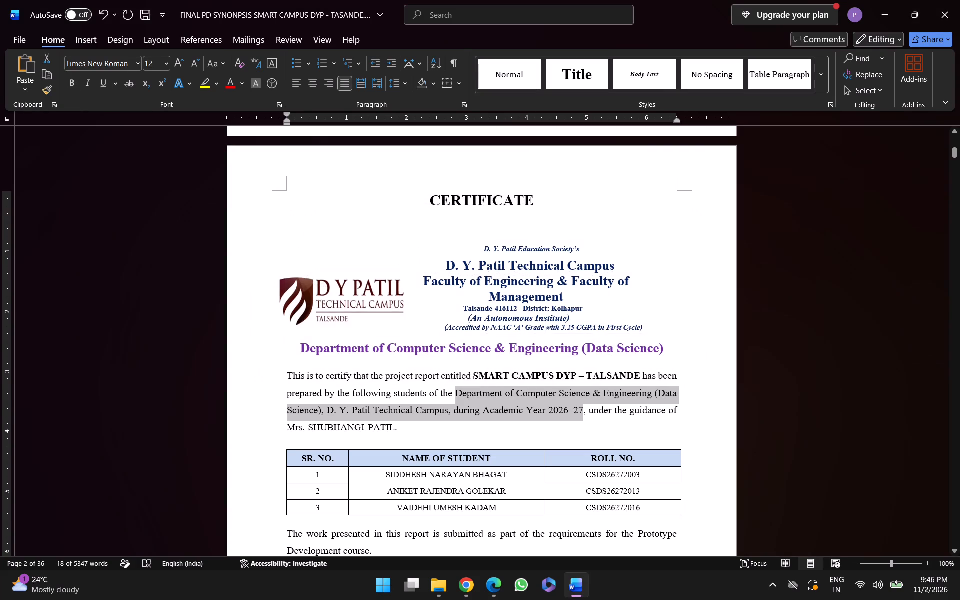
pyautogui.hotkey('ctrl', 'b')
pyautogui.click(635, 433)
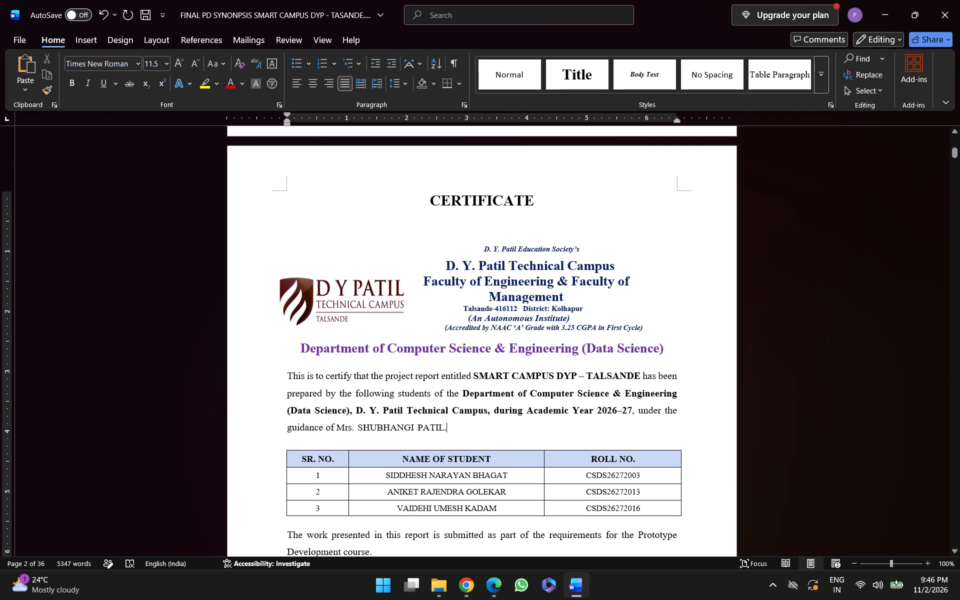
# Set the font size of the whole student table on the certificate page to 12.
pyautogui.scroll(-1, 445, 457)
pyautogui.click(368, 442)
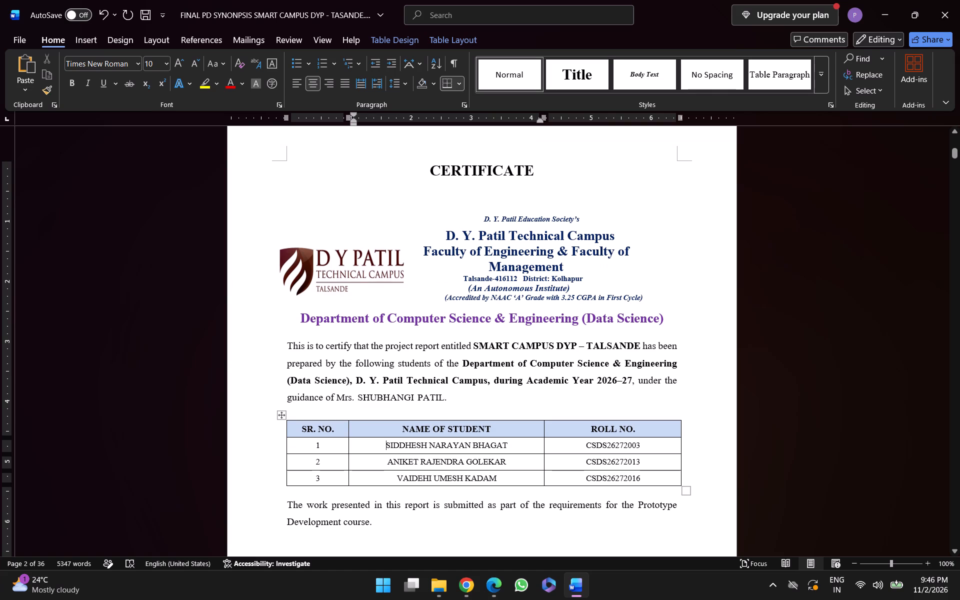
pyautogui.moveTo(298, 429); pyautogui.dragTo(686, 485)
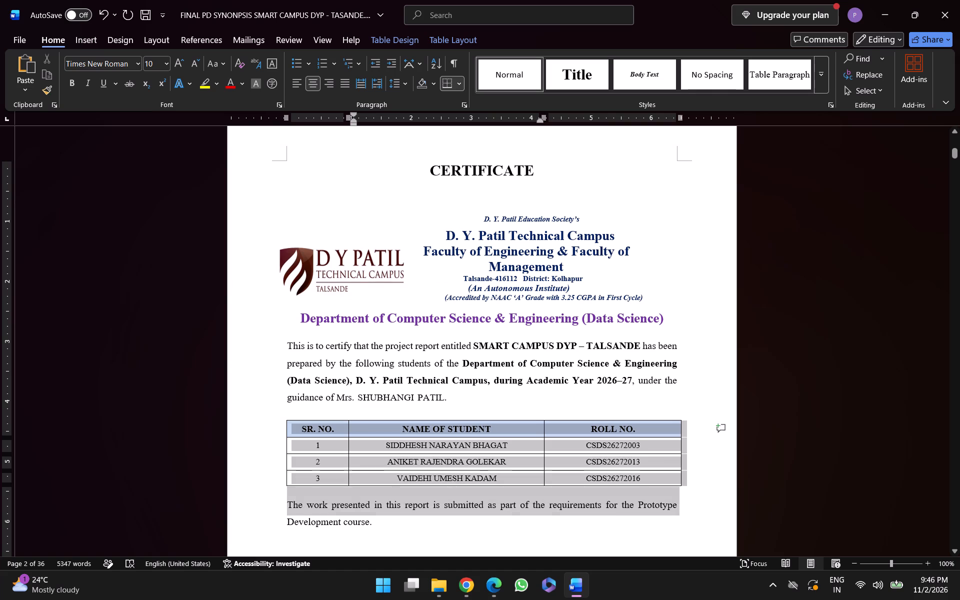
pyautogui.moveTo(686, 485); pyautogui.dragTo(639, 475)
pyautogui.hotkey('ctrl', 'shift', '.')
pyautogui.hotkey('ctrl', 'shift', '.')
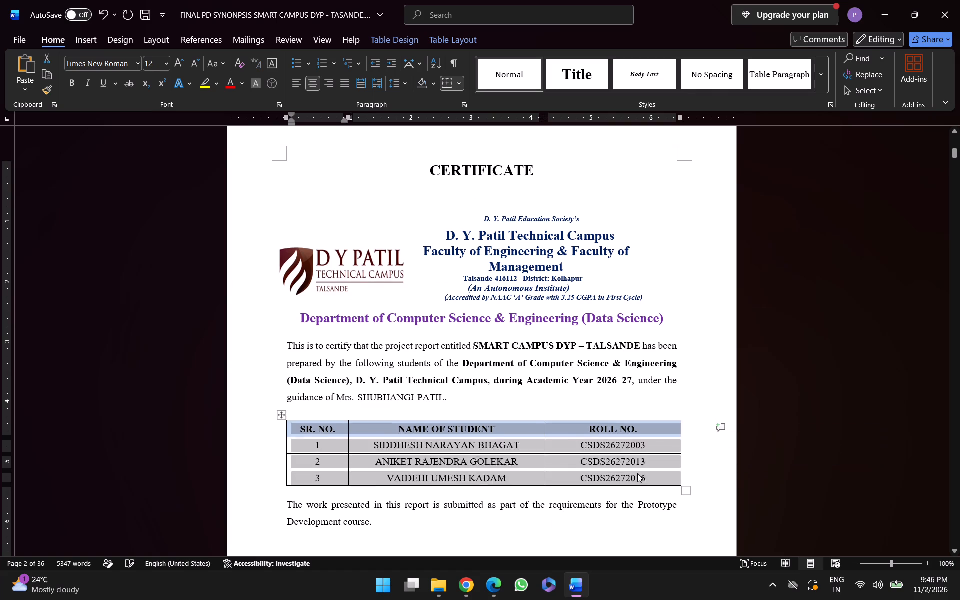
pyautogui.hotkey('ctrl', 'shift', '.')
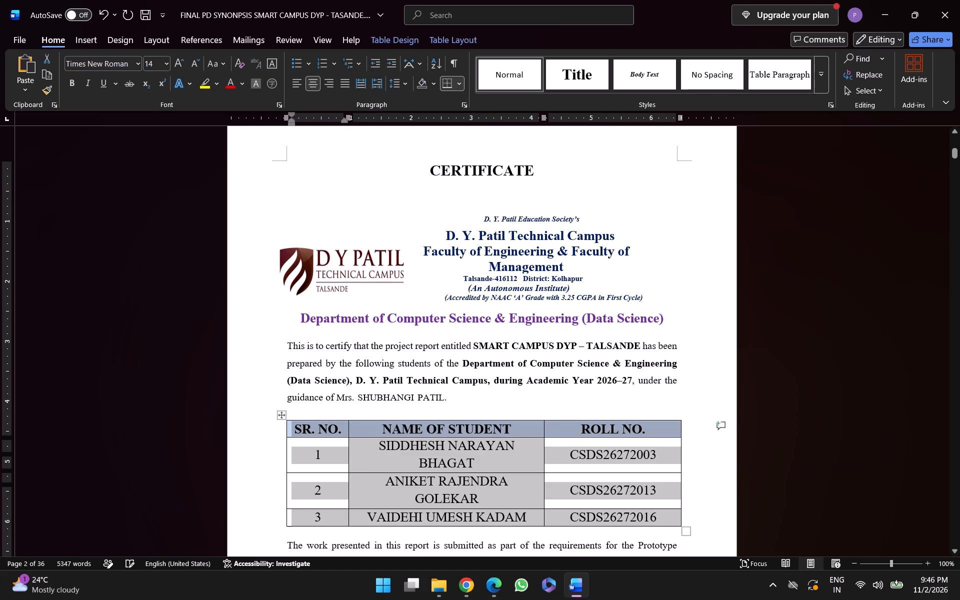
pyautogui.hotkey('ctrl', 'shift', ',')
pyautogui.hotkey('ctrl', 'shift', ',')
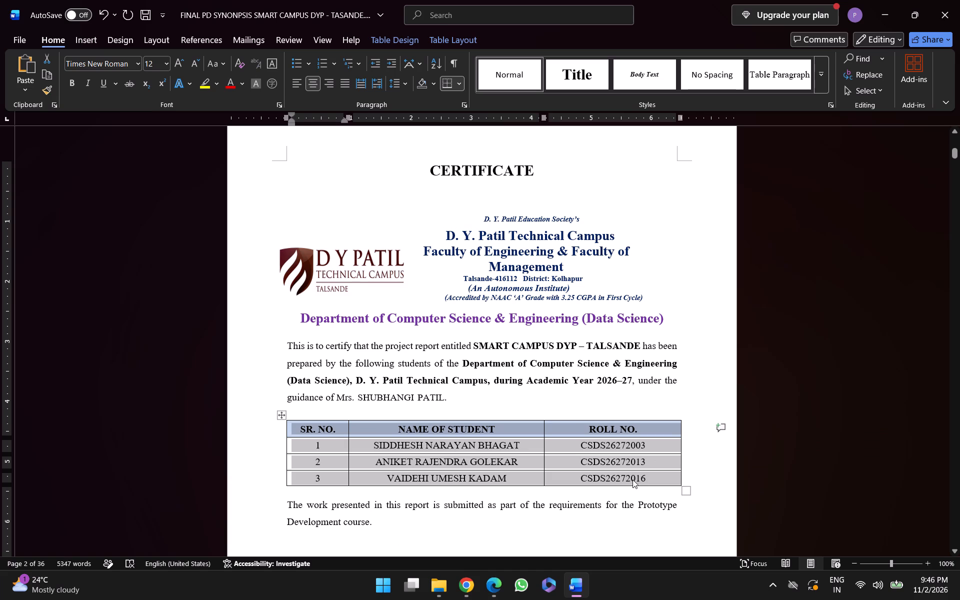
pyautogui.click(559, 456)
# Format the guide's name and its "Mrs." title in the certificate paragraph as bold at font size 12.
pyautogui.scroll(-1, 559, 456)
pyautogui.click(475, 476)
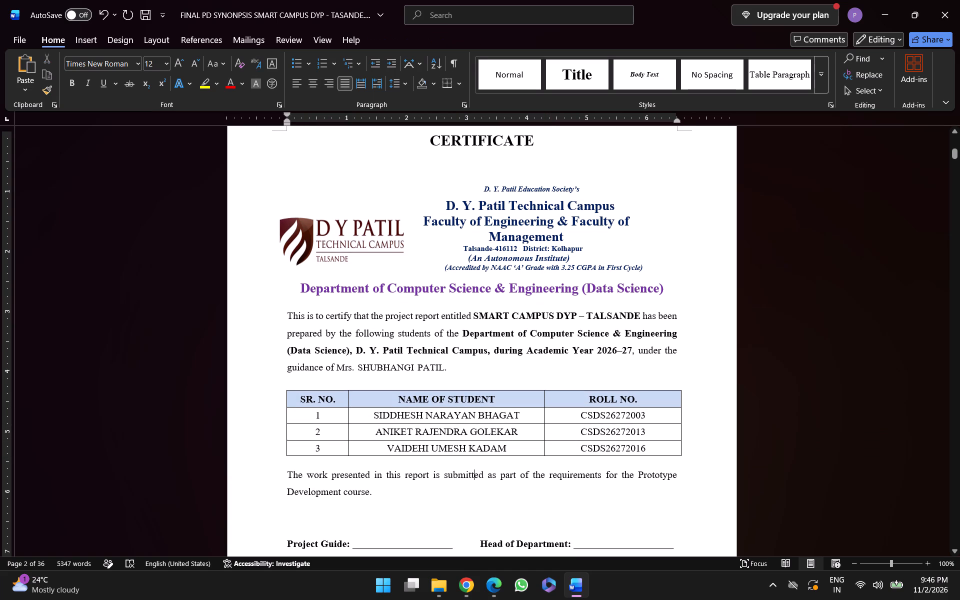
pyautogui.scroll(-4, 334, 476)
pyautogui.click(332, 441)
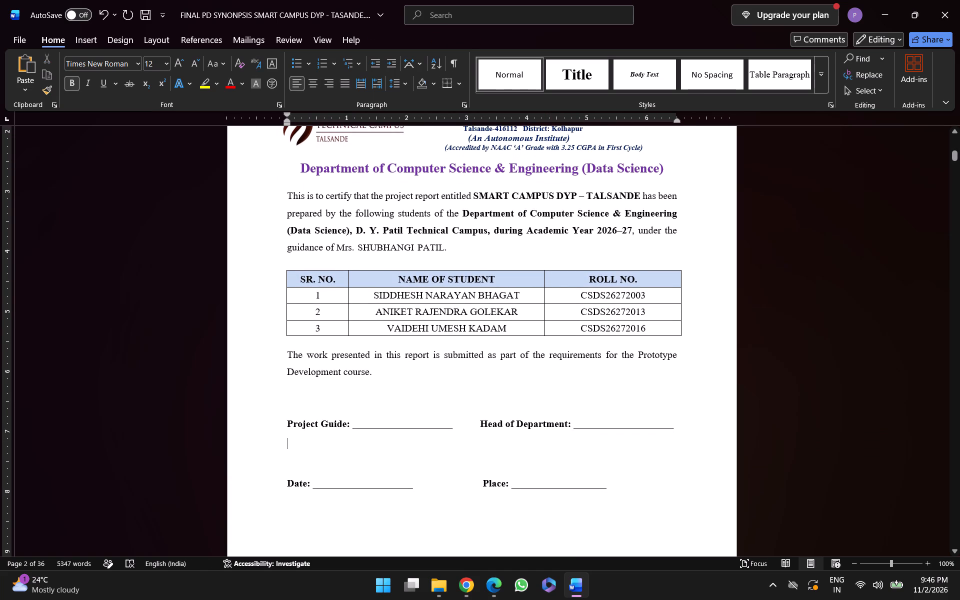
pyautogui.click(426, 256)
pyautogui.click(434, 305)
pyautogui.click(413, 326)
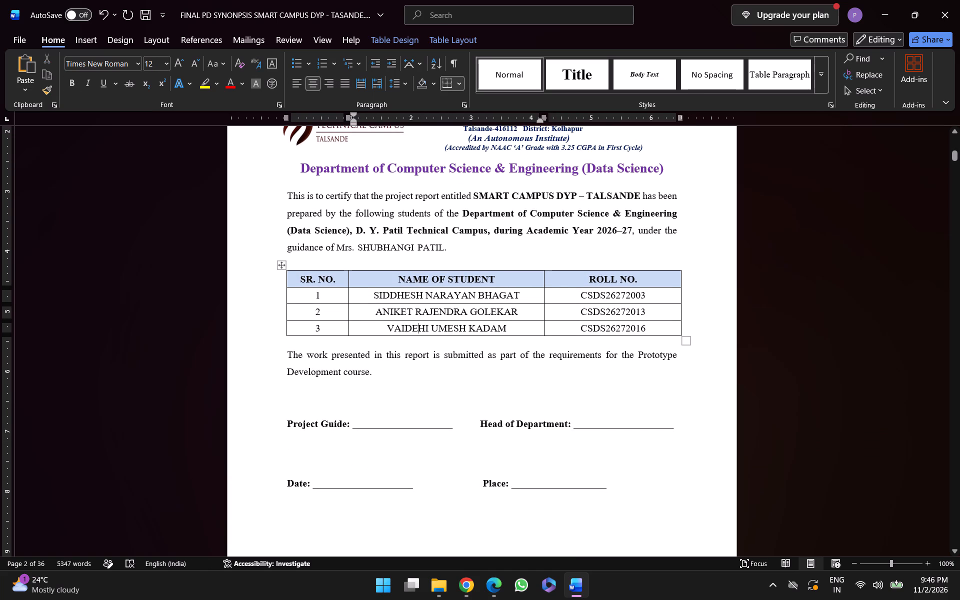
pyautogui.click(412, 312)
pyautogui.click(412, 256)
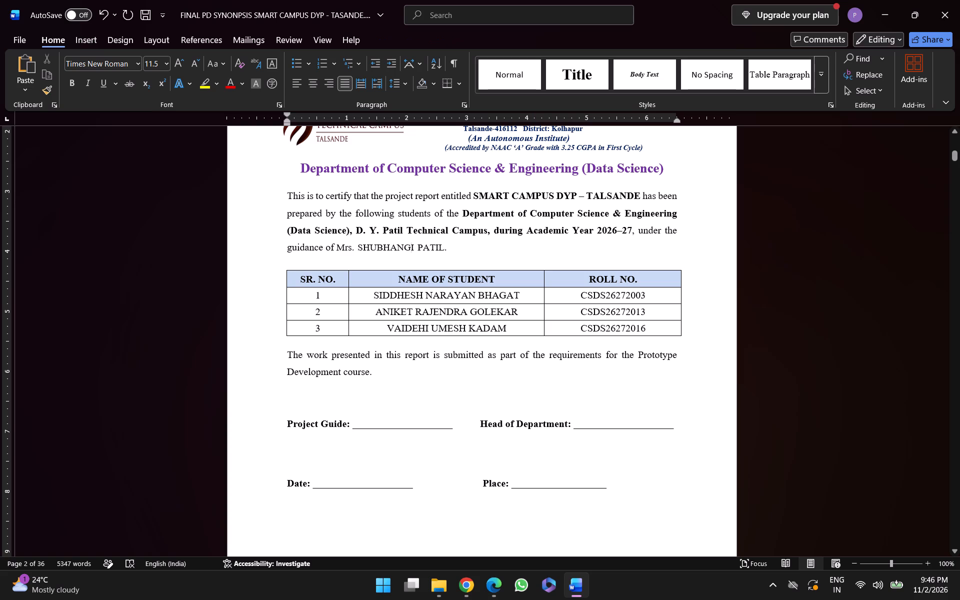
pyautogui.moveTo(459, 245); pyautogui.dragTo(357, 243)
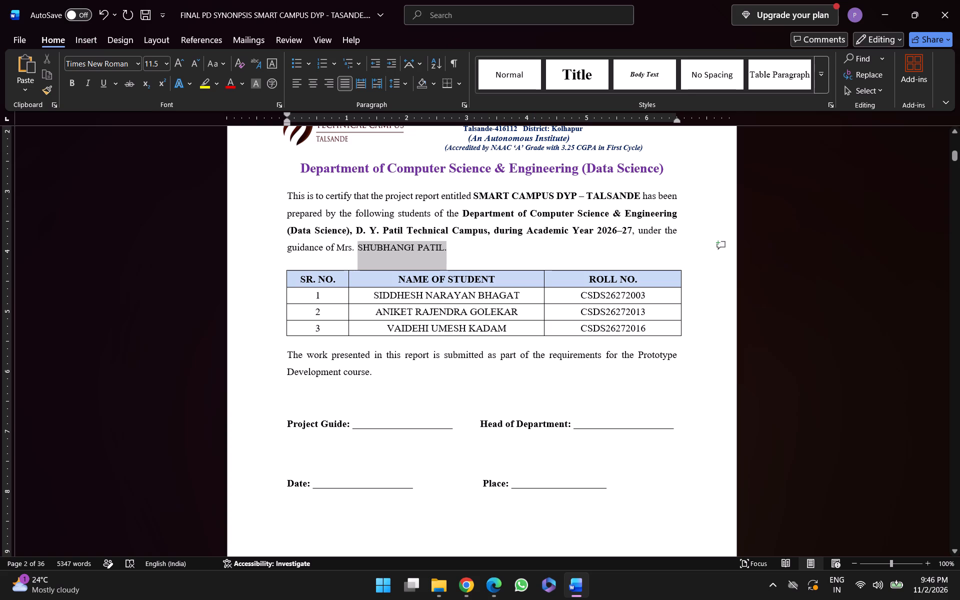
pyautogui.moveTo(357, 243); pyautogui.dragTo(347, 245)
pyautogui.hotkey('ctrl', 'shift', '.')
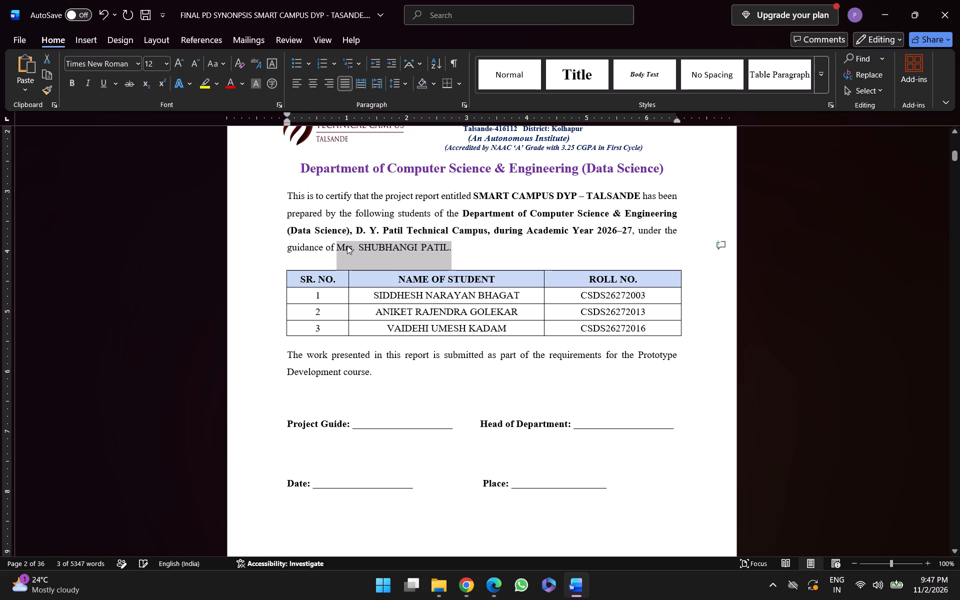
pyautogui.hotkey('ctrl', 'b')
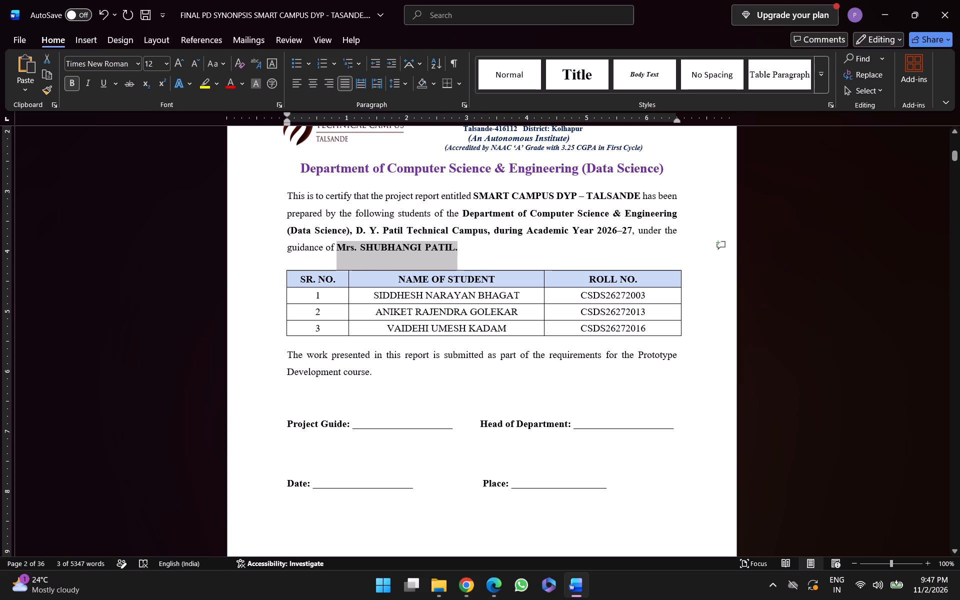
pyautogui.click(326, 244)
pyautogui.click(298, 240)
pyautogui.click(310, 252)
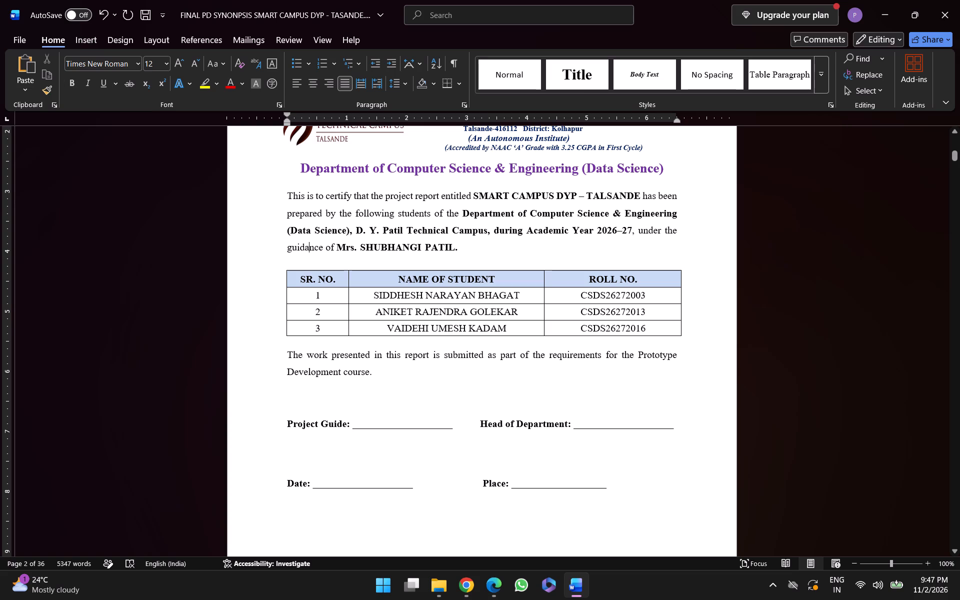
pyautogui.click(355, 192)
pyautogui.click(399, 178)
# Apply a line spacing setting to the certificate's entire opening paragraph.
pyautogui.scroll(-4, 407, 222)
pyautogui.click(319, 321)
pyautogui.click(319, 303)
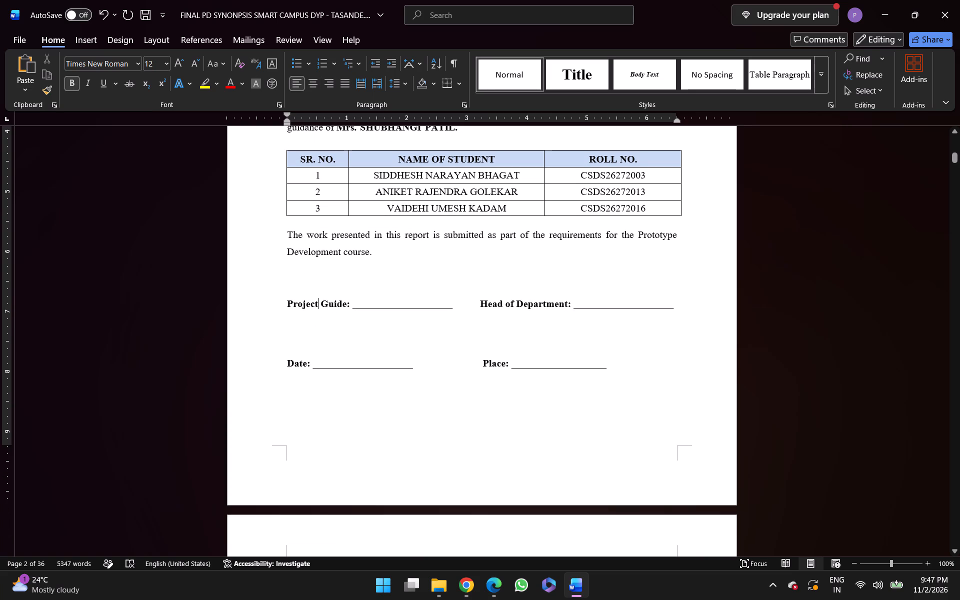
pyautogui.scroll(-1, 395, 274)
pyautogui.scroll(5, 395, 274)
pyautogui.moveTo(462, 249); pyautogui.dragTo(287, 192)
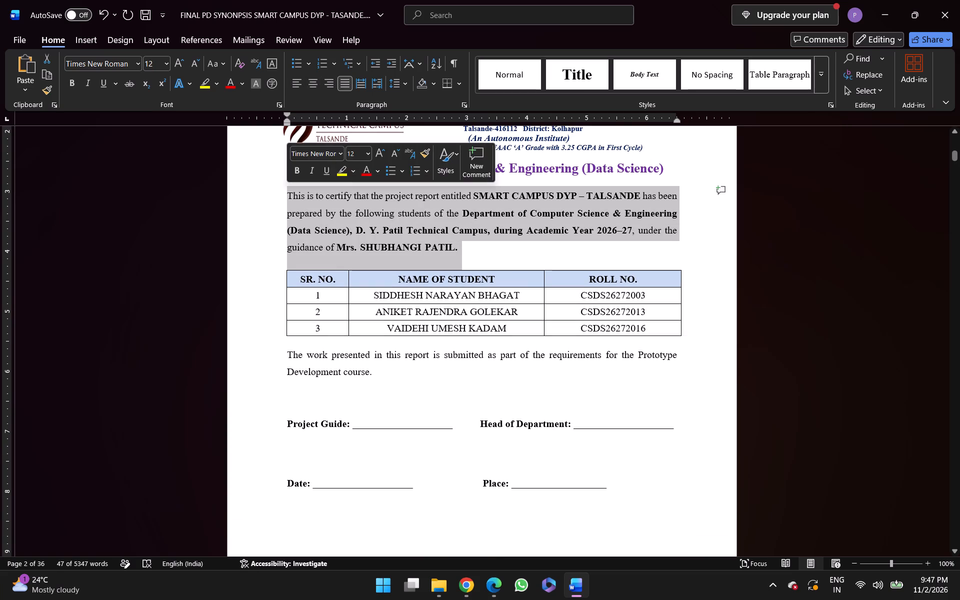
pyautogui.click(396, 89)
pyautogui.click(405, 137)
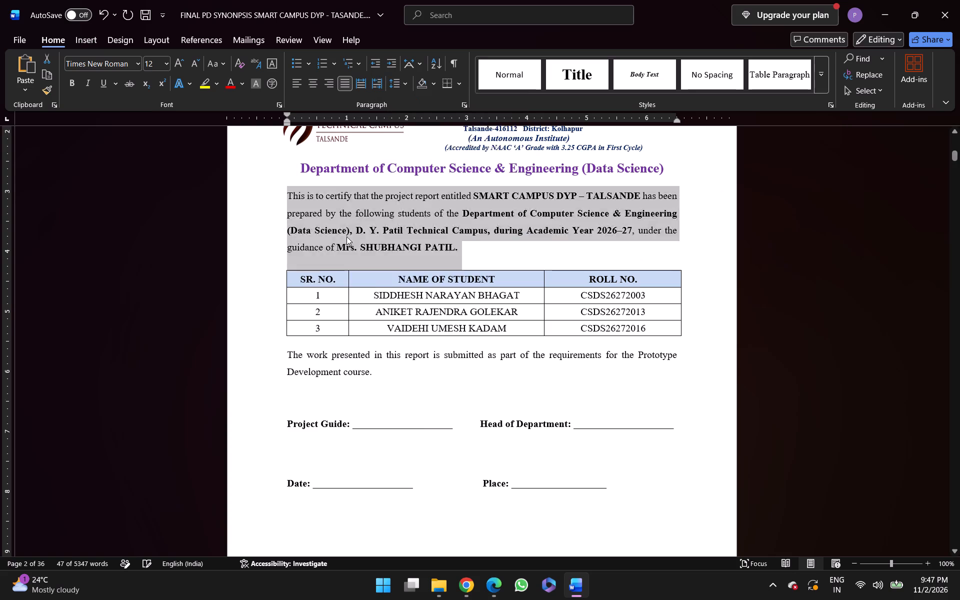
# Increase the line spacing of the declaration paragraph and the student names and signatures list beneath it.
pyautogui.scroll(-3, 346, 236)
pyautogui.scroll(-11, 379, 262)
pyautogui.click(288, 312)
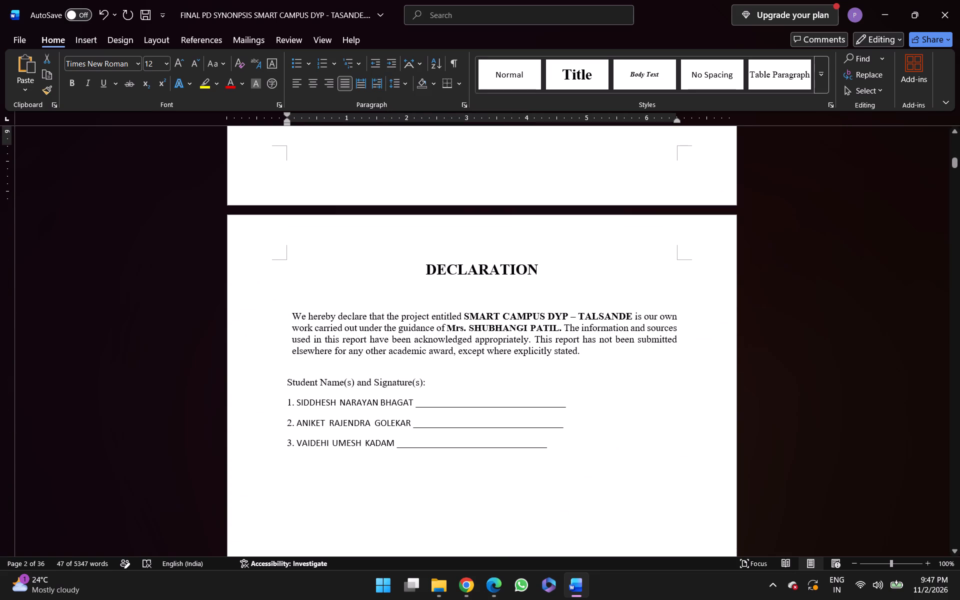
pyautogui.moveTo(288, 312); pyautogui.dragTo(618, 382)
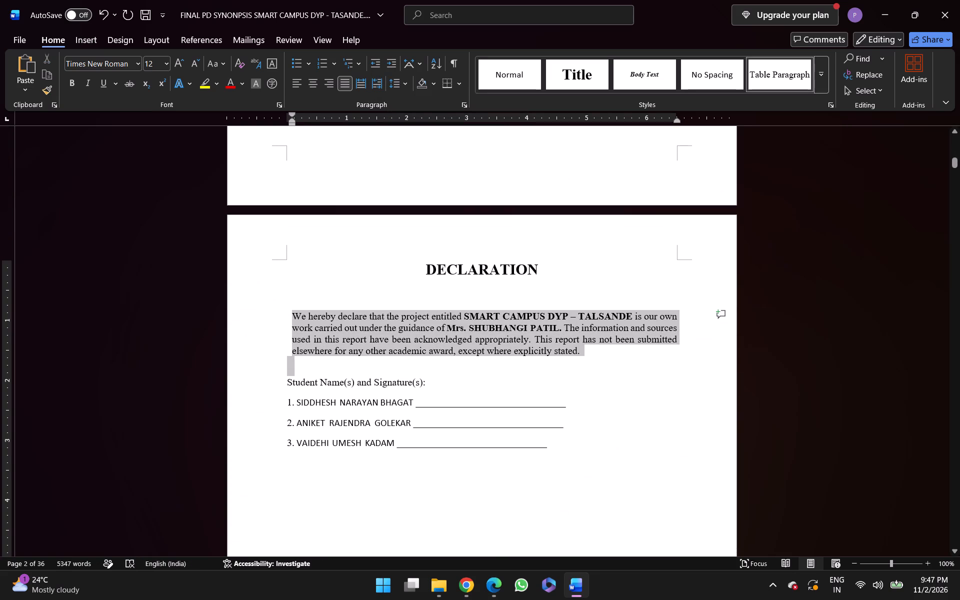
pyautogui.moveTo(618, 382); pyautogui.dragTo(613, 451)
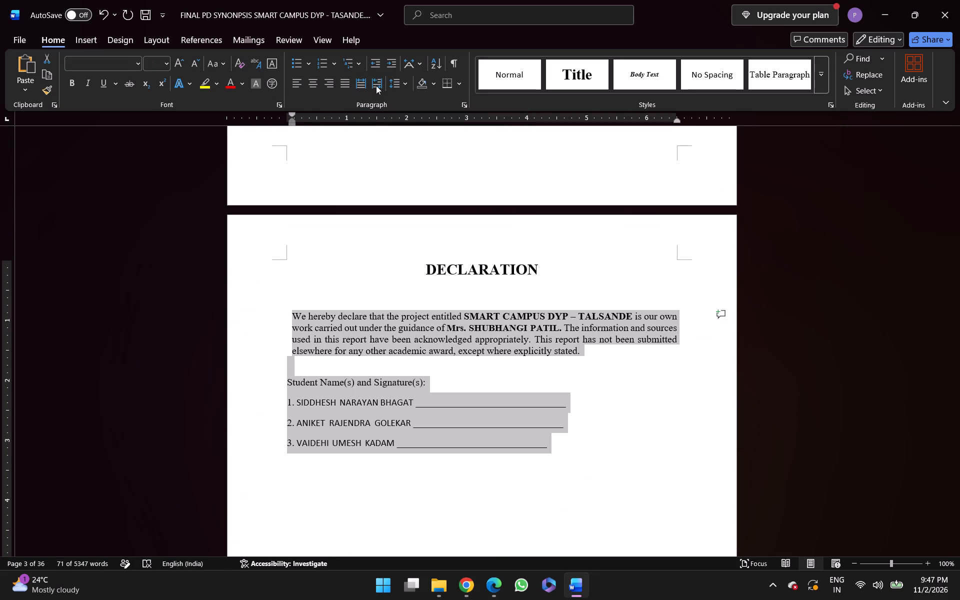
pyautogui.click(399, 85)
pyautogui.click(417, 140)
pyautogui.scroll(-4, 398, 154)
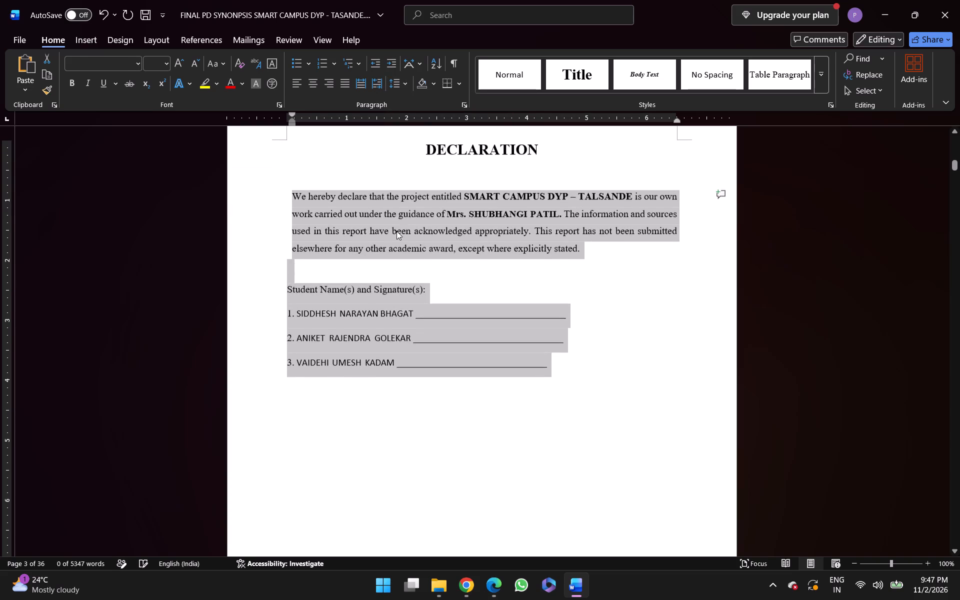
pyautogui.click(396, 231)
pyautogui.click(402, 287)
pyautogui.click(382, 290)
pyautogui.click(353, 203)
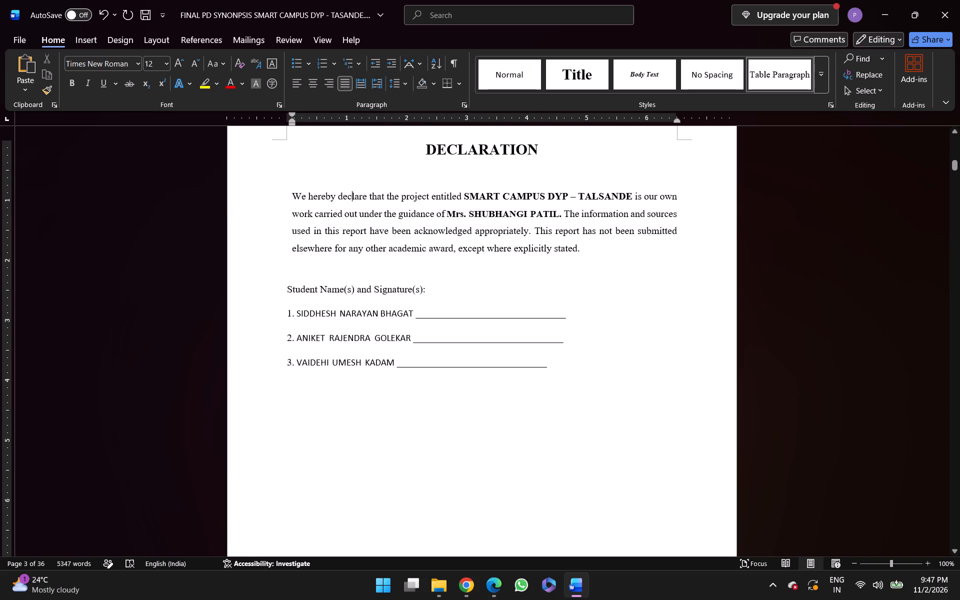
# Delete the blank line above the ACKNOWLEDGEMENT heading.
pyautogui.scroll(-5, 346, 226)
pyautogui.scroll(-19, 350, 229)
pyautogui.scroll(3, 352, 223)
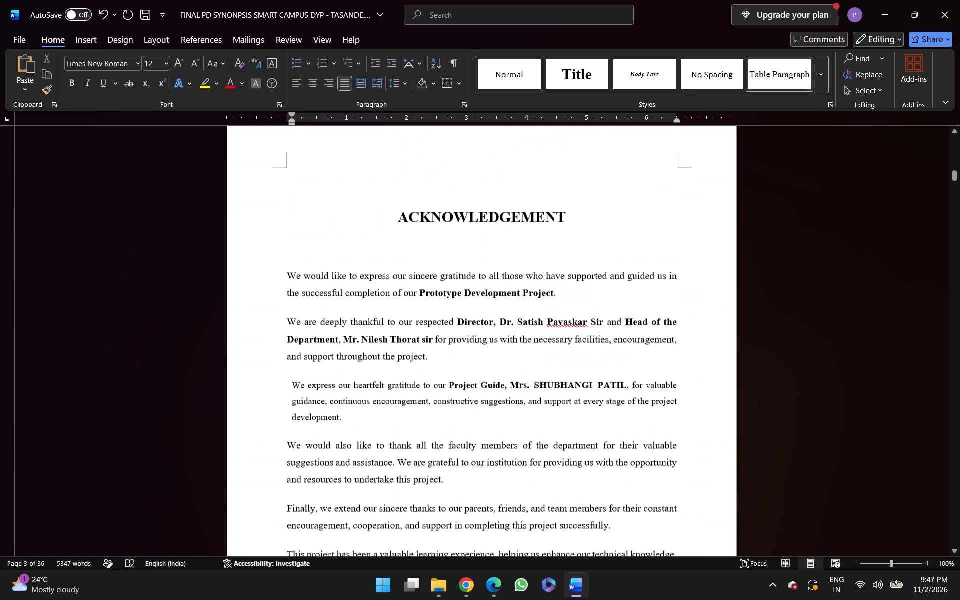
pyautogui.scroll(3, 527, 235)
pyautogui.click(398, 274)
pyautogui.click(366, 297)
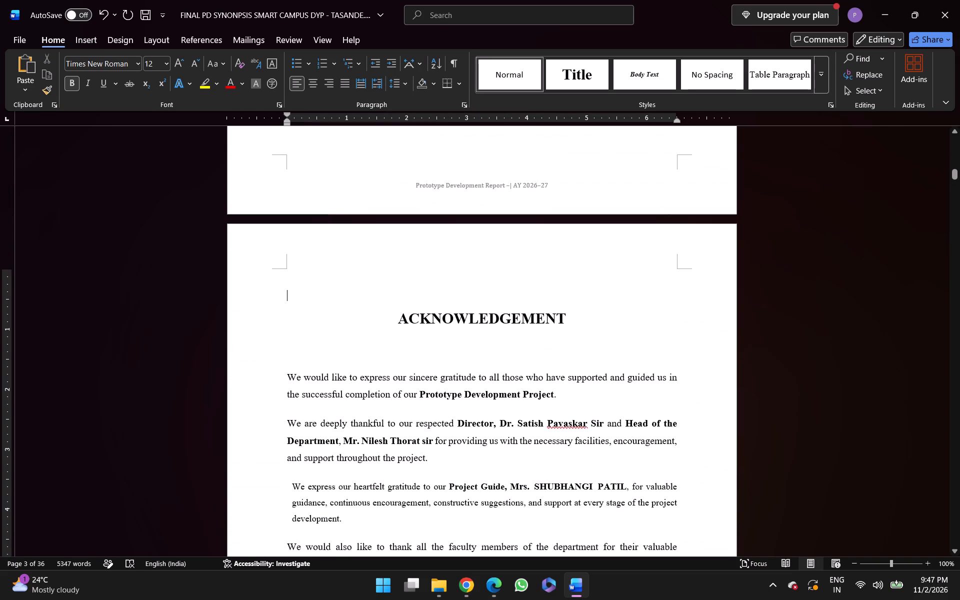
pyautogui.press('BackSpace')
# Check the line spacing and layout of the acknowledgement paragraphs.
pyautogui.scroll(-5, 367, 293)
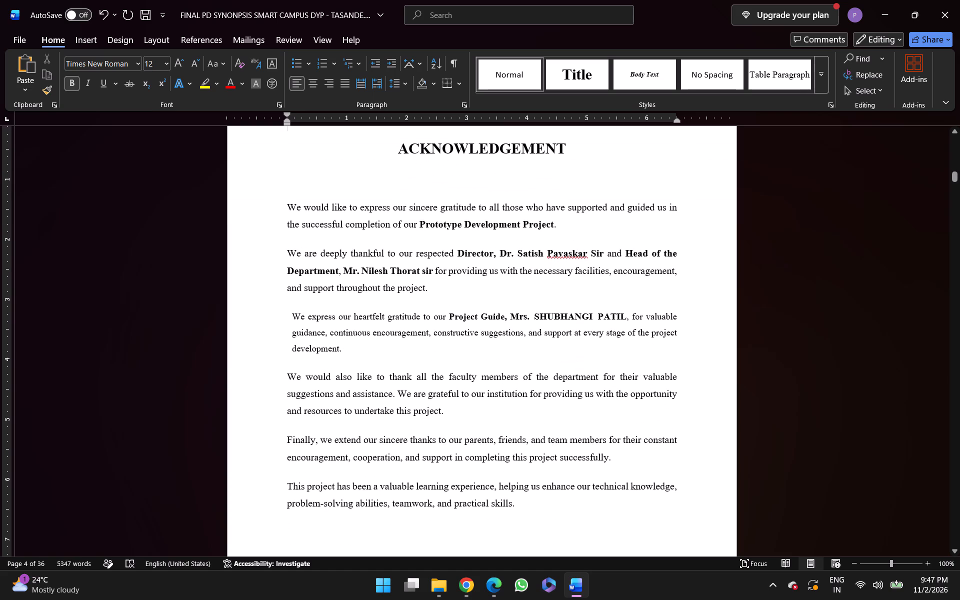
pyautogui.click(316, 225)
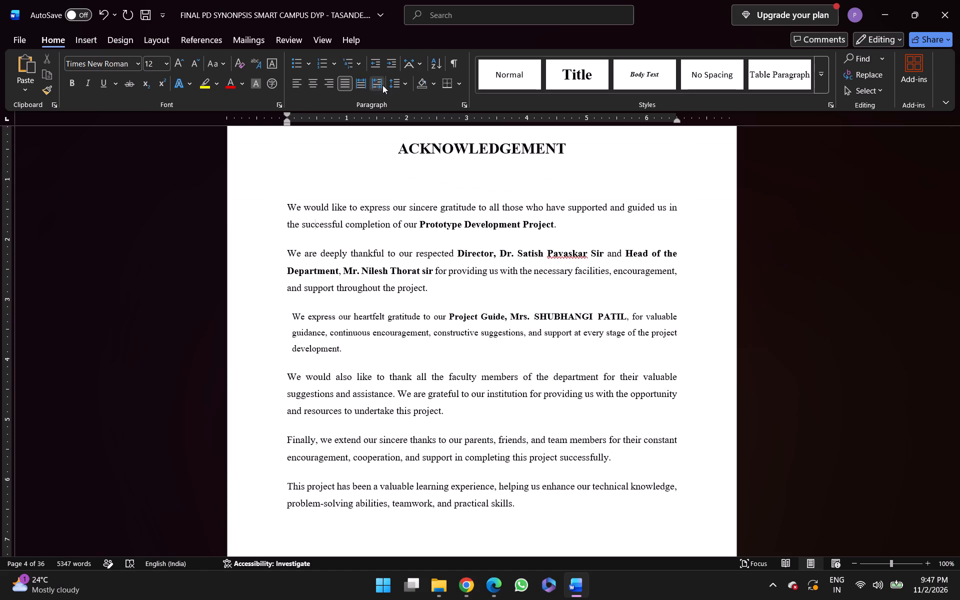
pyautogui.click(394, 83)
pyautogui.click(328, 259)
pyautogui.moveTo(301, 212); pyautogui.dragTo(305, 212)
pyautogui.moveTo(305, 212); pyautogui.dragTo(425, 227)
pyautogui.click(410, 269)
pyautogui.scroll(-9, 405, 271)
pyautogui.scroll(9, 406, 271)
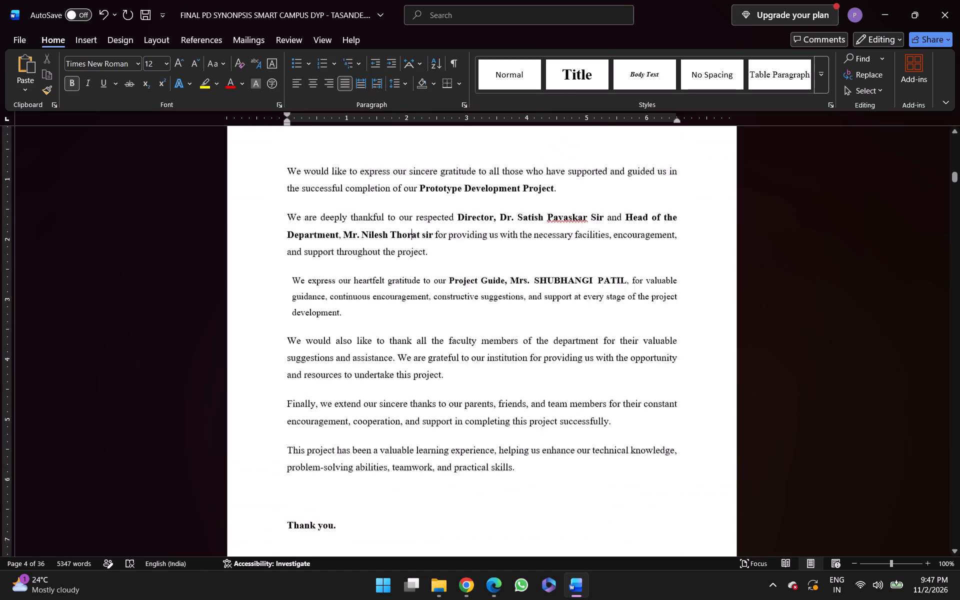
# Review the layout of the certificate, declaration and acknowledgement pages.
pyautogui.scroll(3, 407, 271)
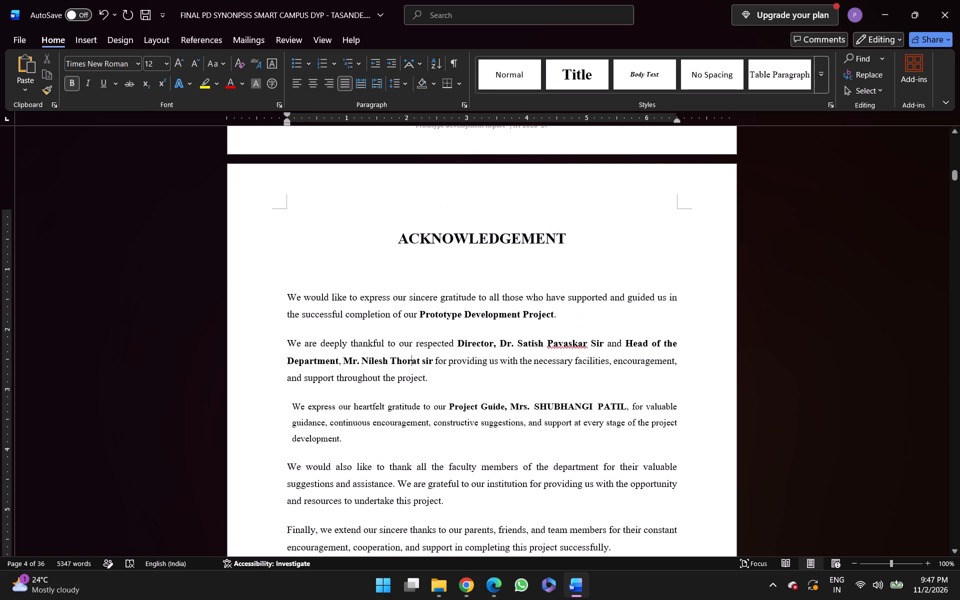
pyautogui.scroll(20, 410, 271)
pyautogui.scroll(4, 410, 271)
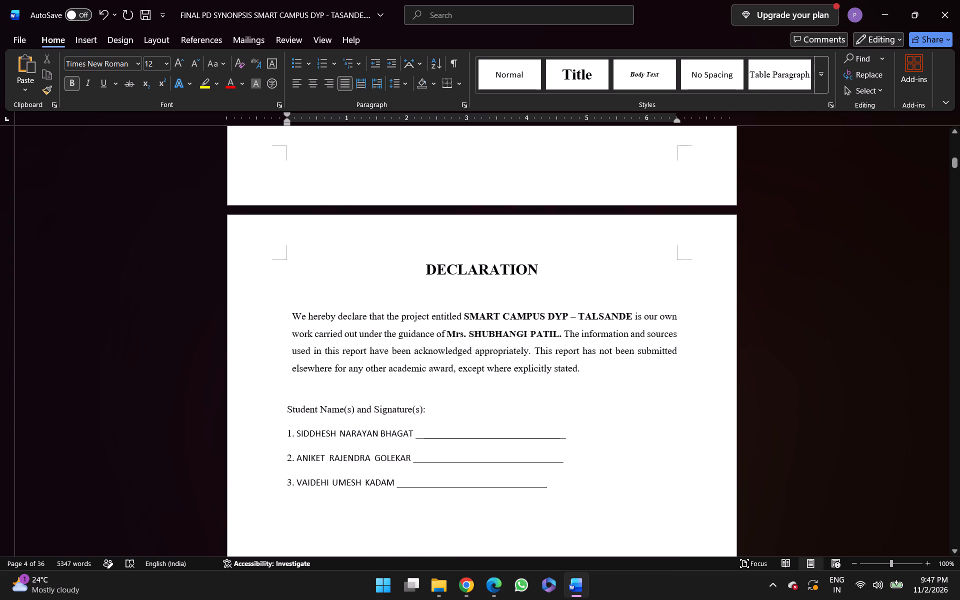
pyautogui.scroll(6, 410, 271)
pyautogui.scroll(-5, 410, 271)
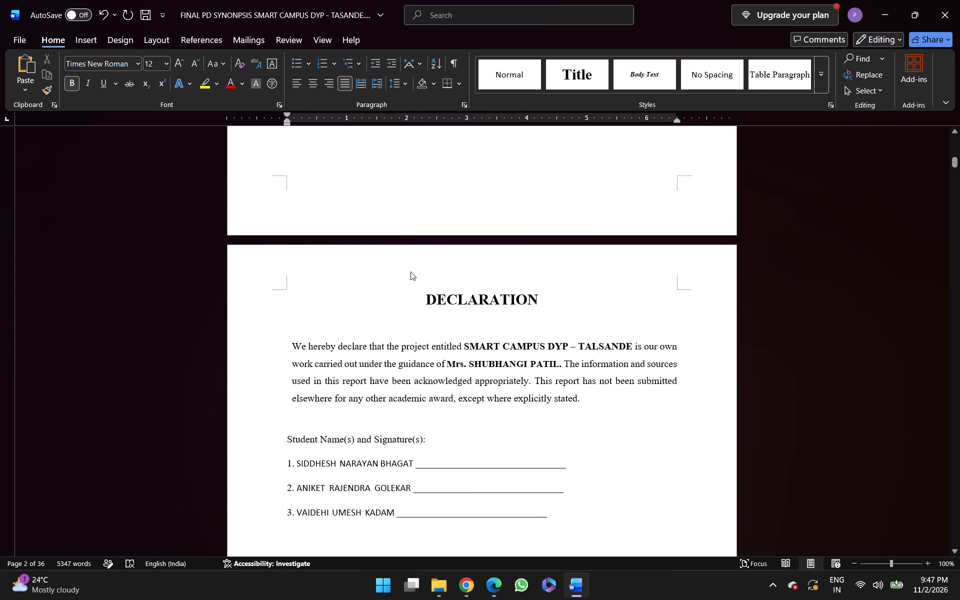
pyautogui.scroll(13, 410, 271)
pyautogui.scroll(-11, 410, 271)
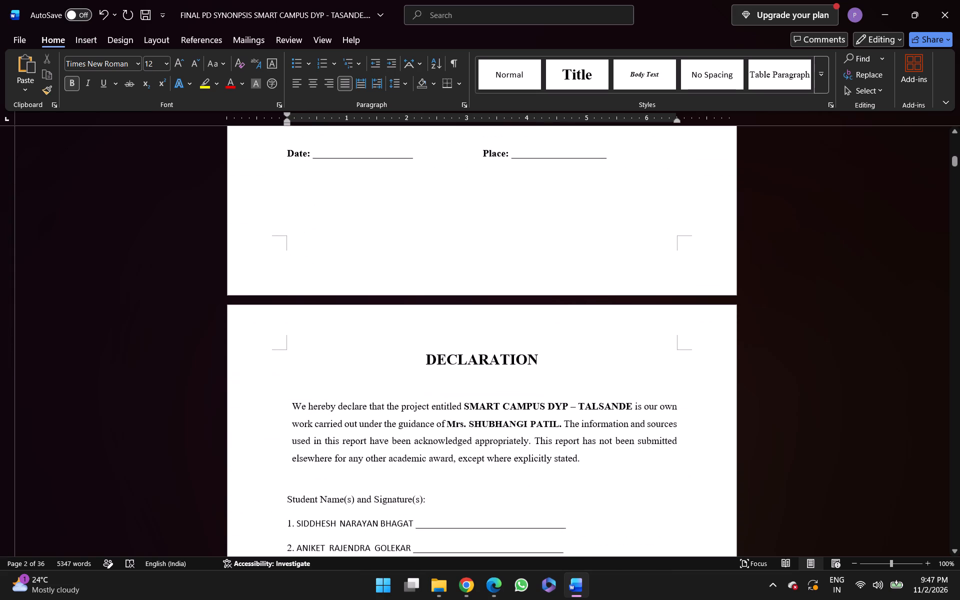
pyautogui.scroll(-7, 420, 269)
pyautogui.scroll(6, 420, 269)
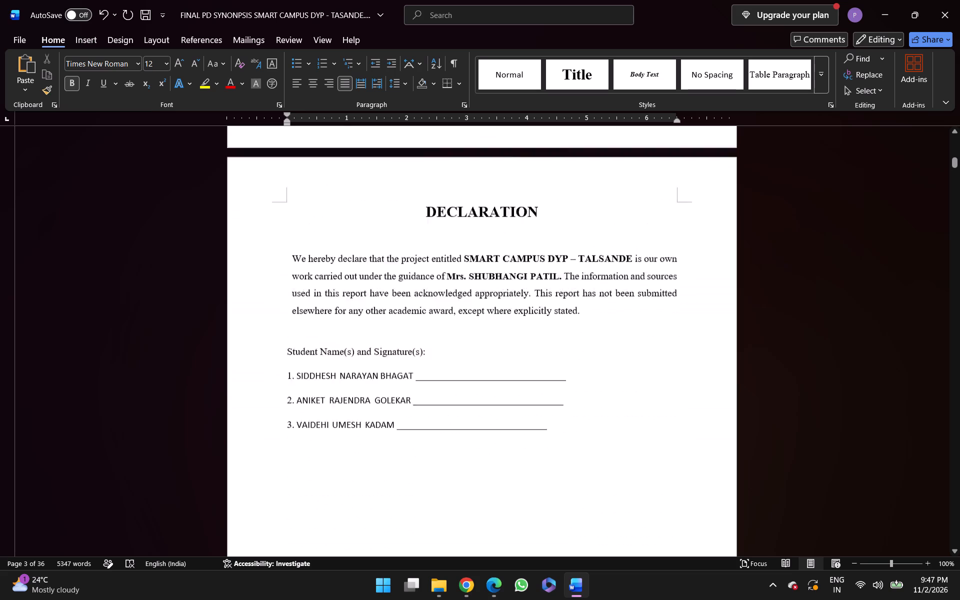
pyautogui.scroll(15, 420, 269)
pyautogui.scroll(-8, 420, 268)
pyautogui.scroll(1, 421, 263)
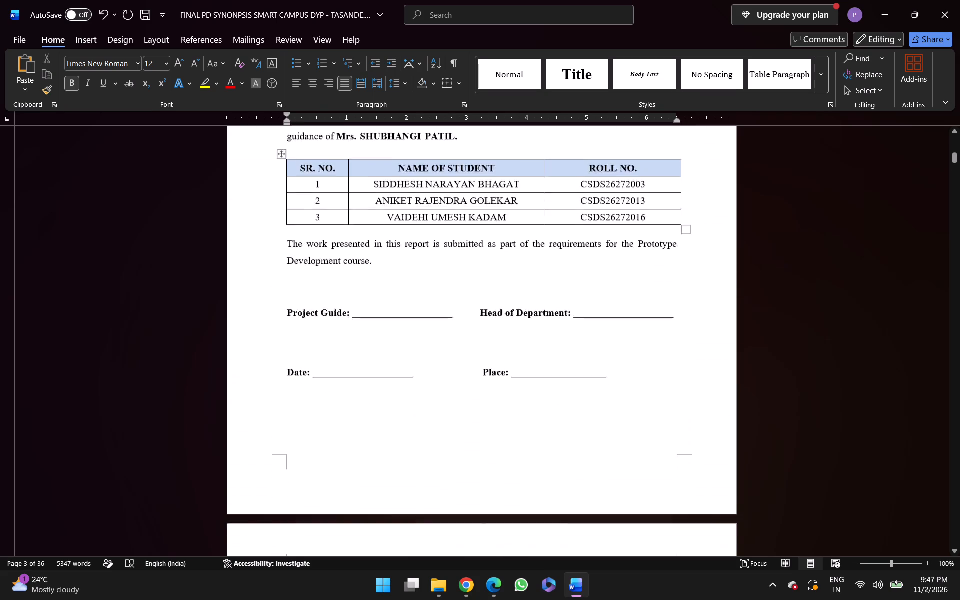
pyautogui.scroll(-7, 422, 260)
pyautogui.scroll(1, 422, 260)
pyautogui.scroll(-13, 422, 259)
pyautogui.scroll(-16, 422, 259)
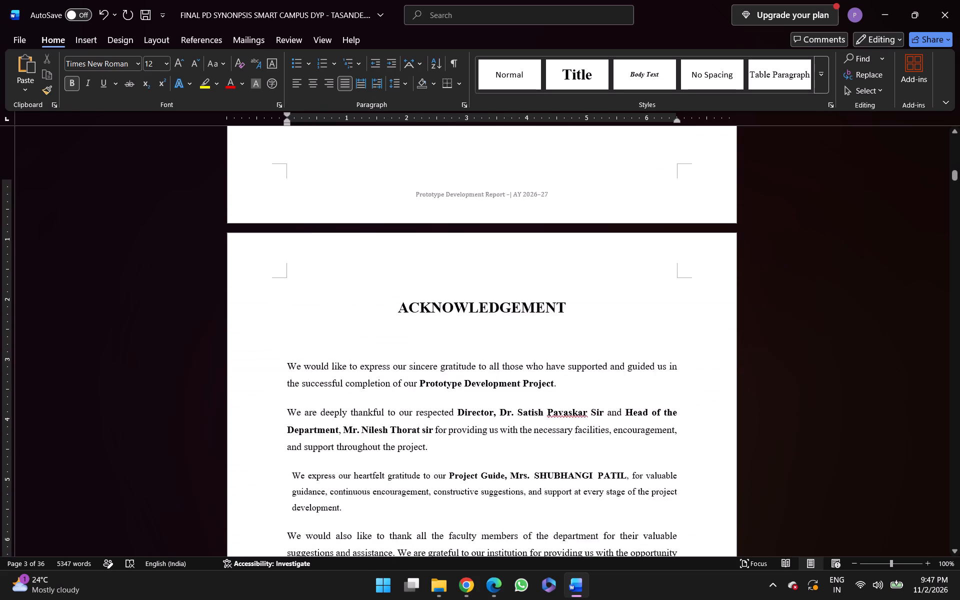
# Delete the blank line between the ABSTRACT heading and its first paragraph.
pyautogui.click(407, 283)
pyautogui.scroll(-7, 402, 299)
pyautogui.click(403, 299)
pyautogui.scroll(-8, 403, 299)
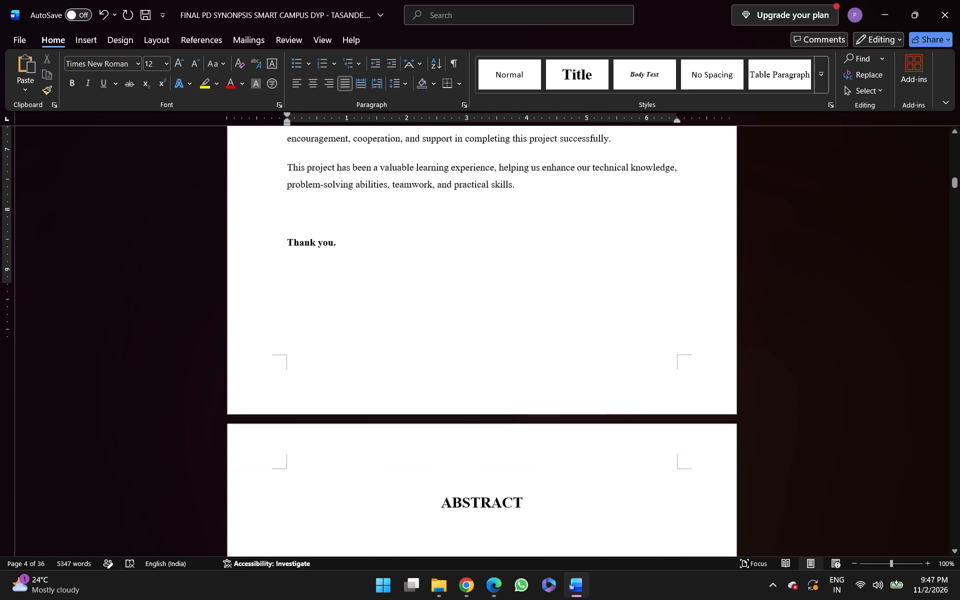
pyautogui.scroll(-7, 407, 296)
pyautogui.click(408, 293)
pyautogui.click(423, 247)
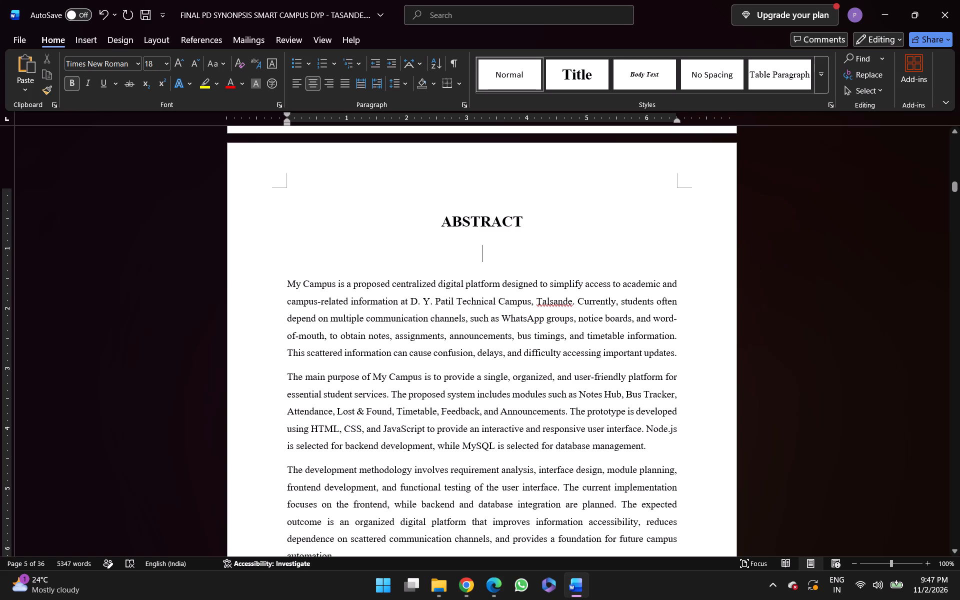
pyautogui.press('BackSpace')
pyautogui.press('BackSpace')
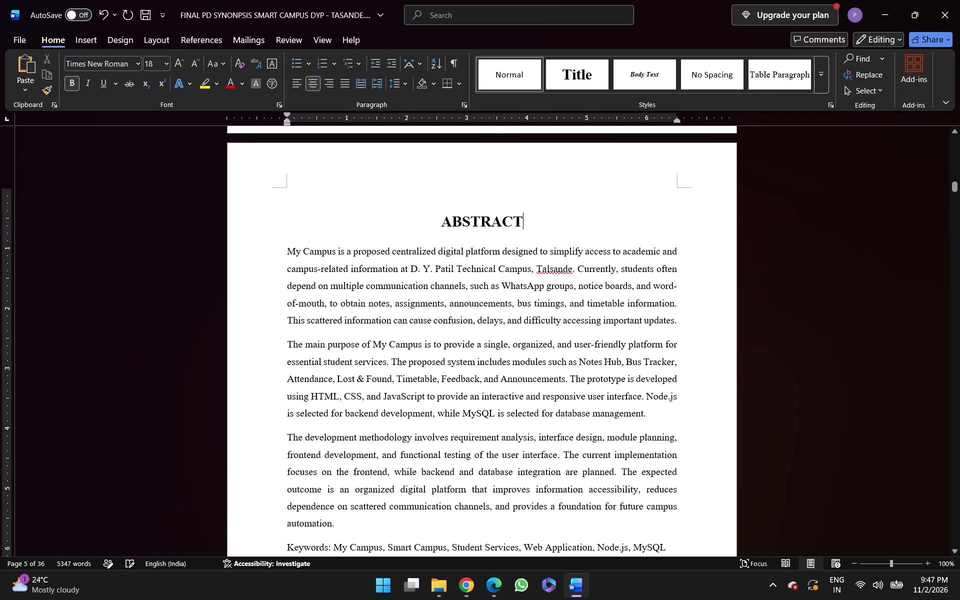
pyautogui.click(389, 207)
pyautogui.click(351, 265)
pyautogui.click(352, 327)
# Insert a page break before the TABLE OF CONTENTS heading so it starts on a new page after the abstract.
pyautogui.scroll(-3, 357, 356)
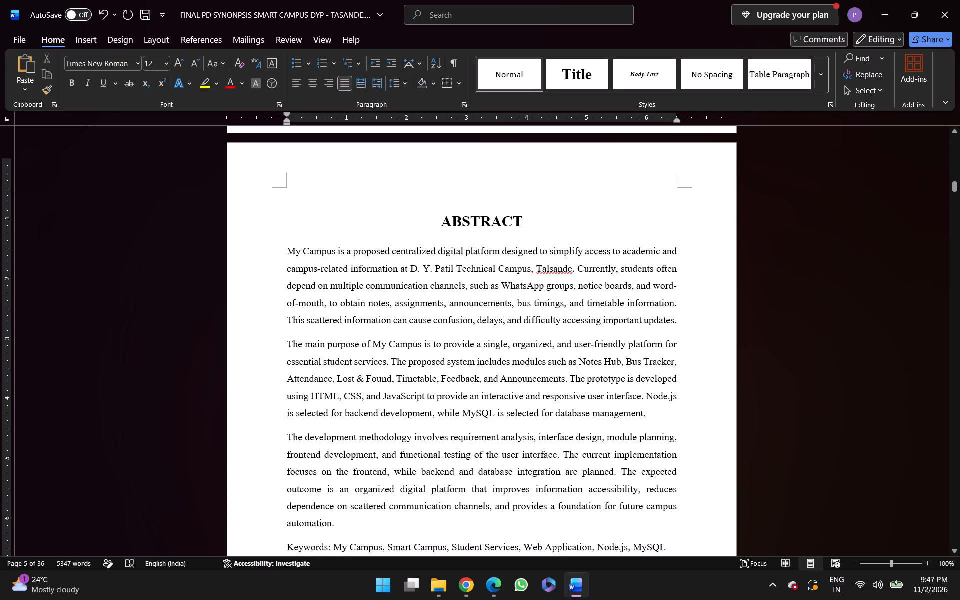
pyautogui.scroll(-2, 357, 356)
pyautogui.click(373, 358)
pyautogui.scroll(-11, 372, 358)
pyautogui.scroll(3, 375, 337)
pyautogui.scroll(-7, 375, 337)
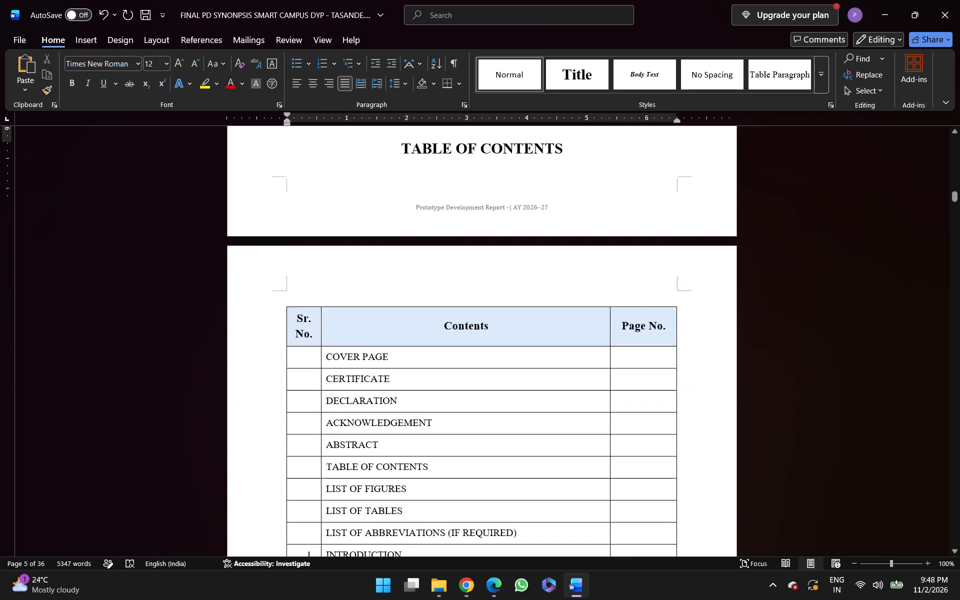
pyautogui.scroll(12, 374, 337)
pyautogui.click(400, 401)
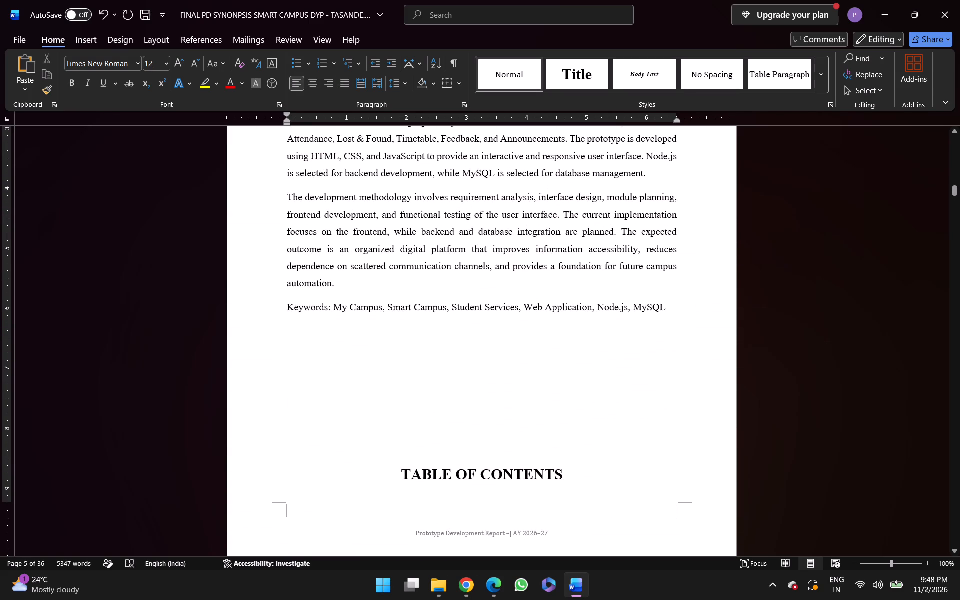
pyautogui.click(389, 459)
pyautogui.hotkey('ctrl', 'Return')
# Review the layout of the abstract page and the table of contents across its pages.
pyautogui.scroll(1, 391, 481)
pyautogui.scroll(-6, 450, 481)
pyautogui.scroll(10, 464, 484)
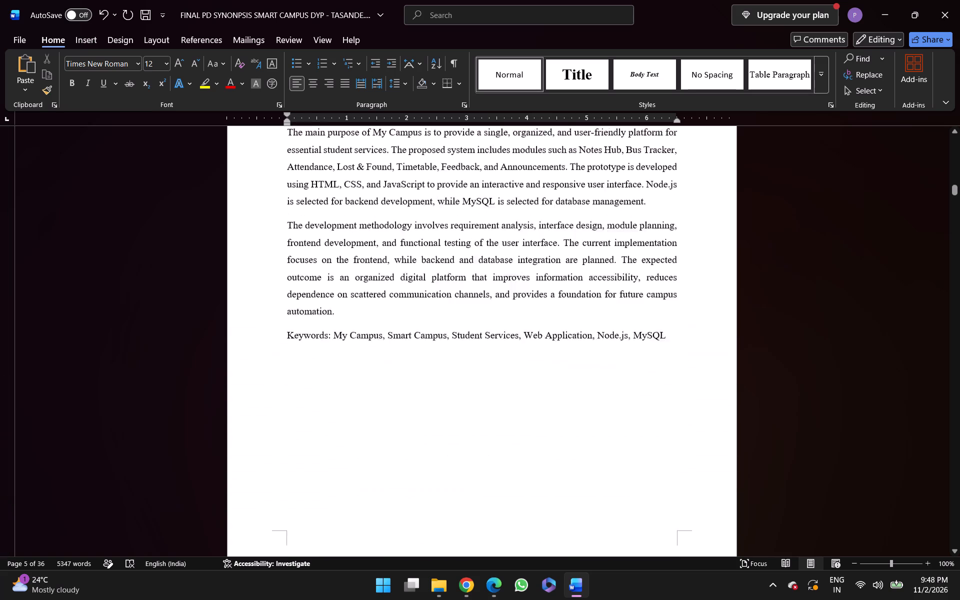
pyautogui.scroll(13, 465, 484)
pyautogui.scroll(-5, 465, 484)
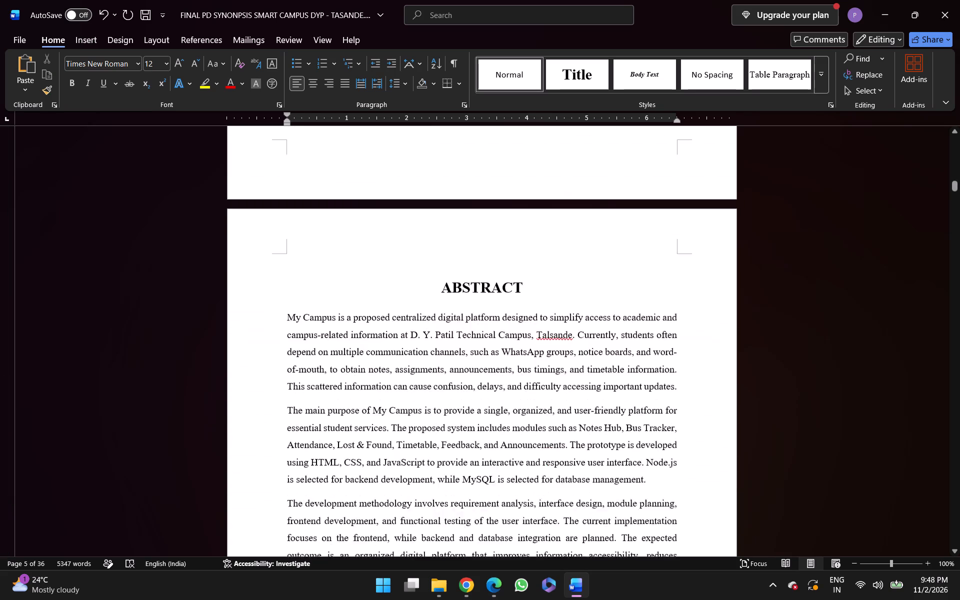
pyautogui.scroll(-15, 465, 484)
pyautogui.scroll(-12, 467, 484)
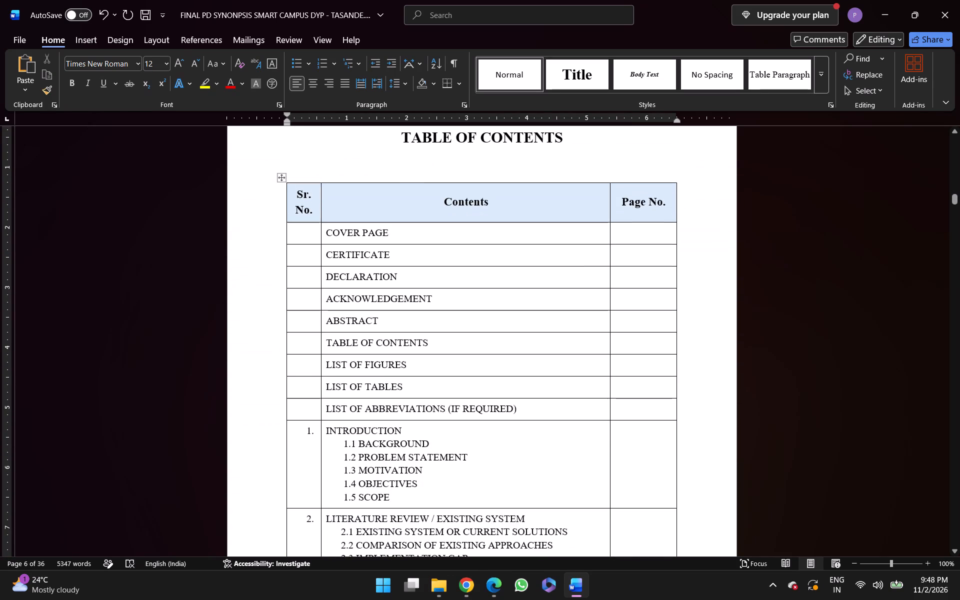
pyautogui.click(404, 350)
pyautogui.scroll(-16, 418, 385)
pyautogui.click(418, 386)
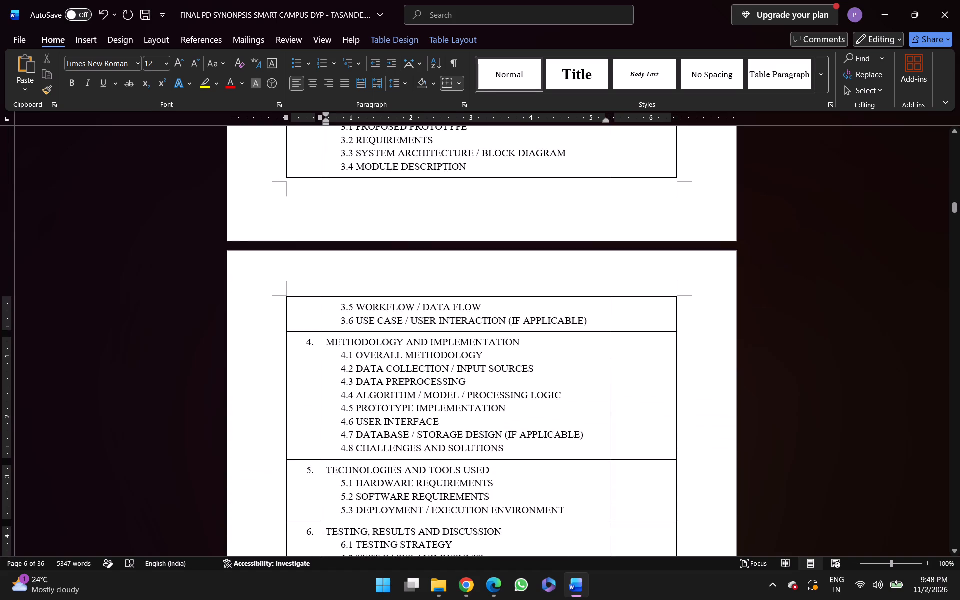
pyautogui.scroll(17, 418, 386)
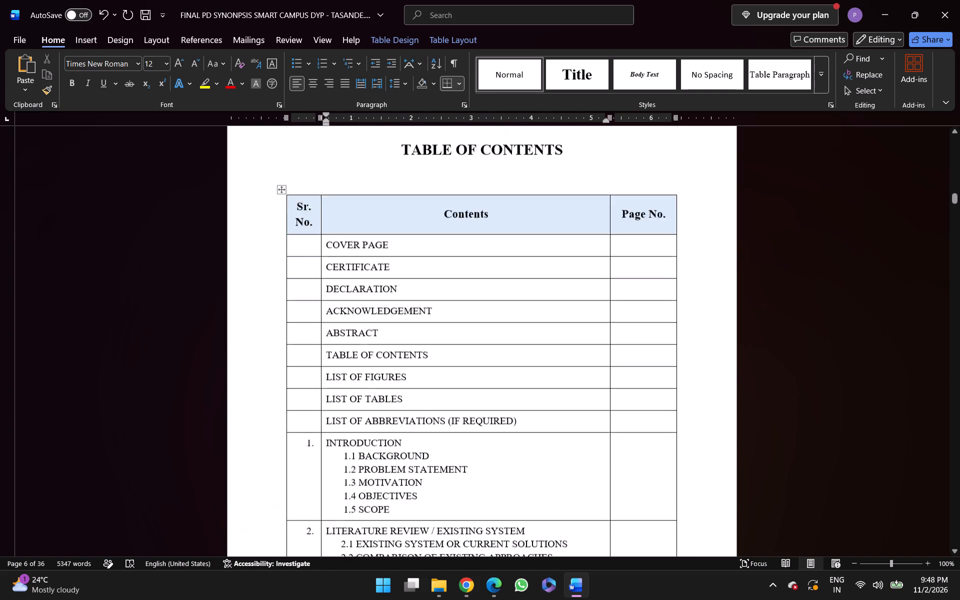
pyautogui.scroll(2, 424, 354)
pyautogui.scroll(-20, 424, 354)
pyautogui.scroll(-12, 424, 353)
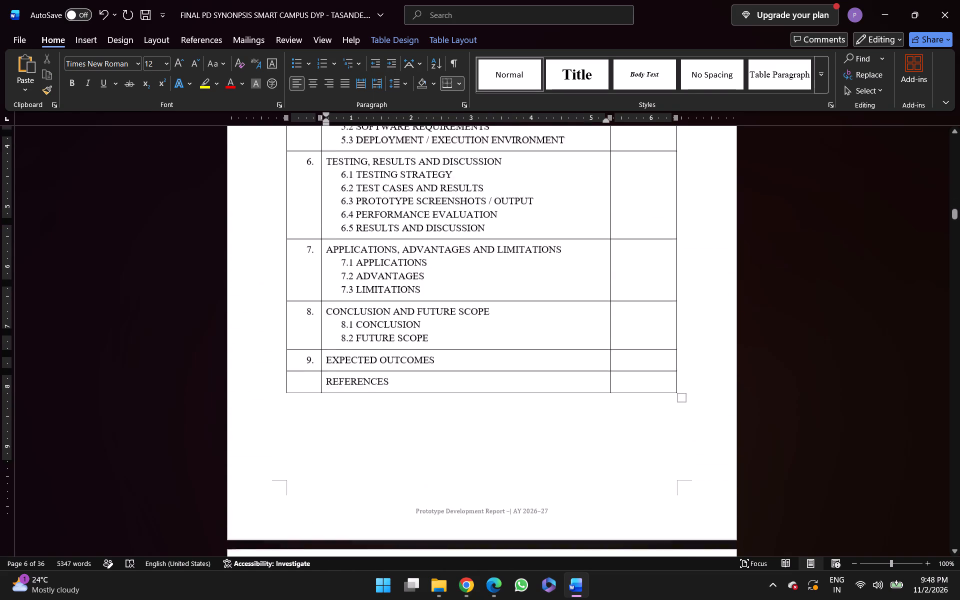
# Examine the figures table listing figure numbers, titles and page numbers, and the layout of its page.
pyautogui.scroll(-20, 422, 353)
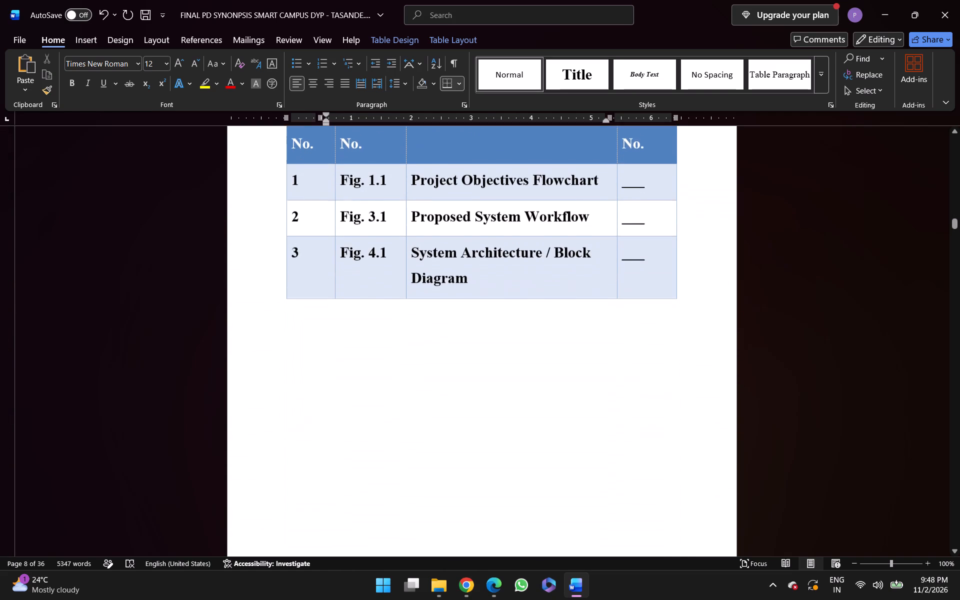
pyautogui.scroll(-8, 421, 356)
pyautogui.scroll(11, 421, 355)
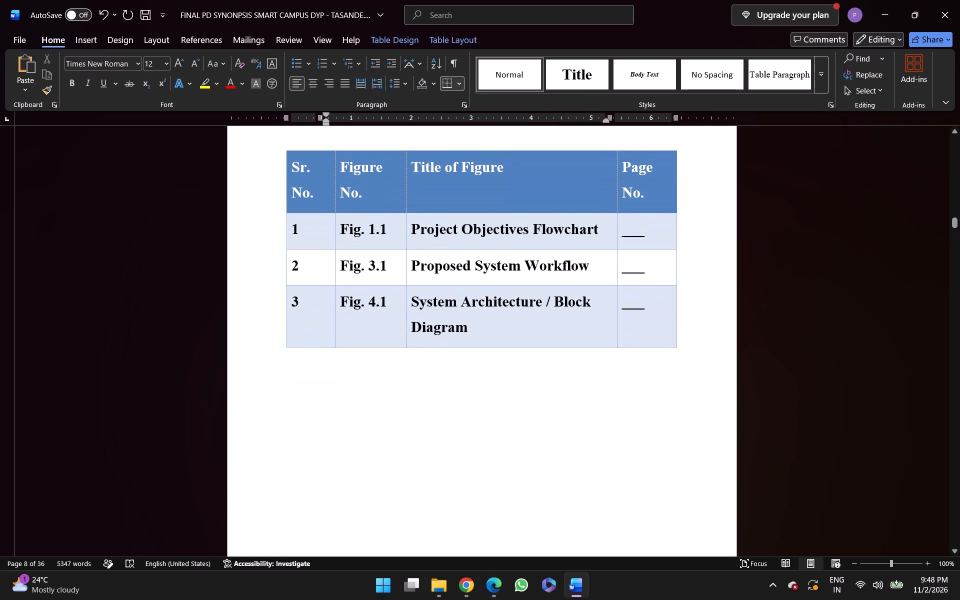
pyautogui.scroll(3, 421, 355)
pyautogui.click(421, 340)
pyautogui.scroll(-7, 425, 434)
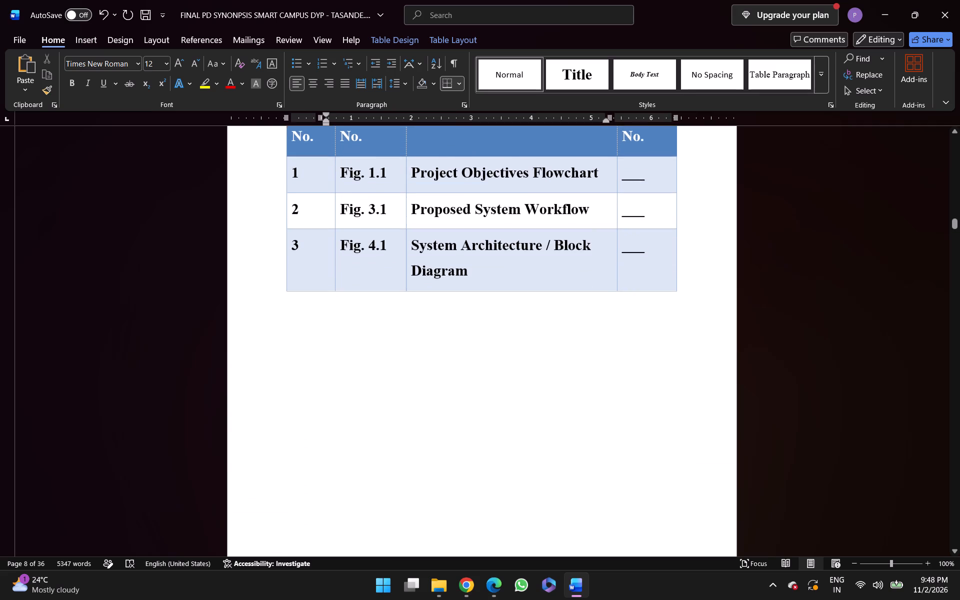
pyautogui.scroll(-11, 424, 434)
pyautogui.scroll(15, 424, 434)
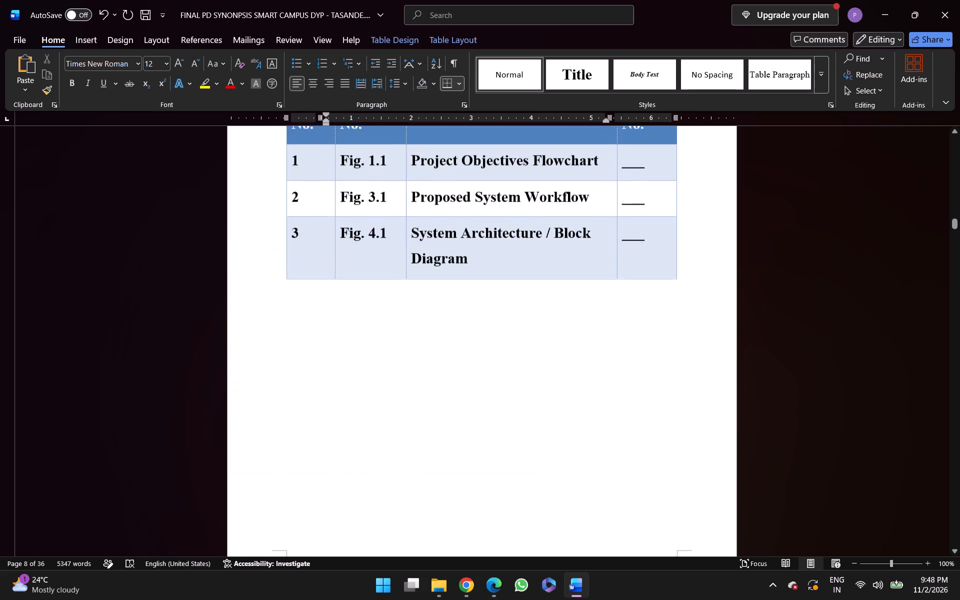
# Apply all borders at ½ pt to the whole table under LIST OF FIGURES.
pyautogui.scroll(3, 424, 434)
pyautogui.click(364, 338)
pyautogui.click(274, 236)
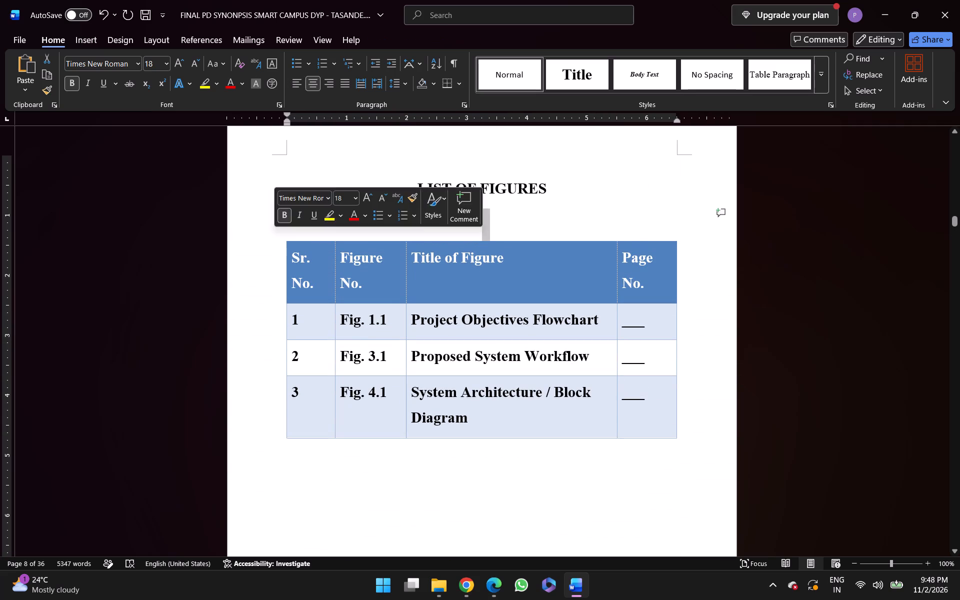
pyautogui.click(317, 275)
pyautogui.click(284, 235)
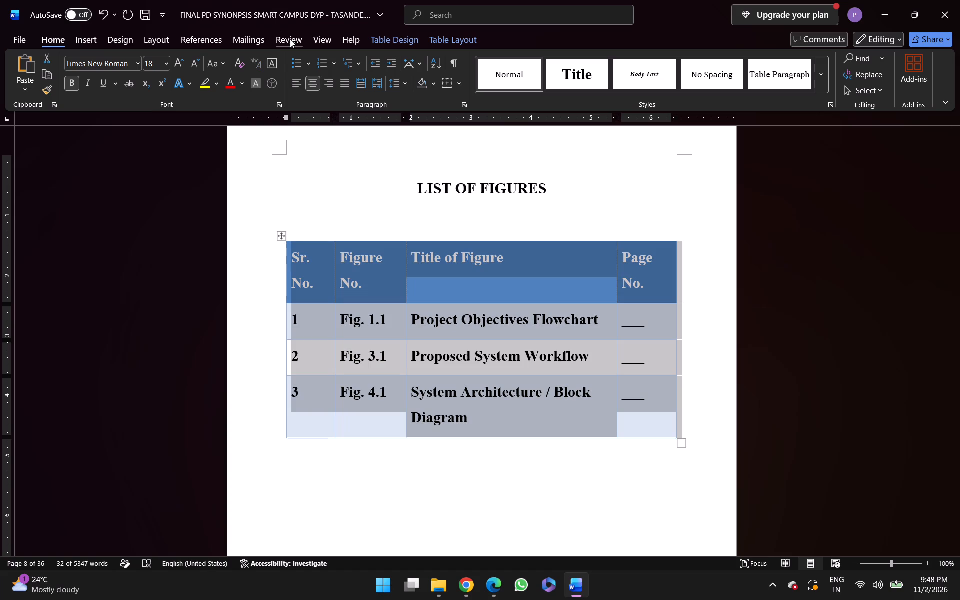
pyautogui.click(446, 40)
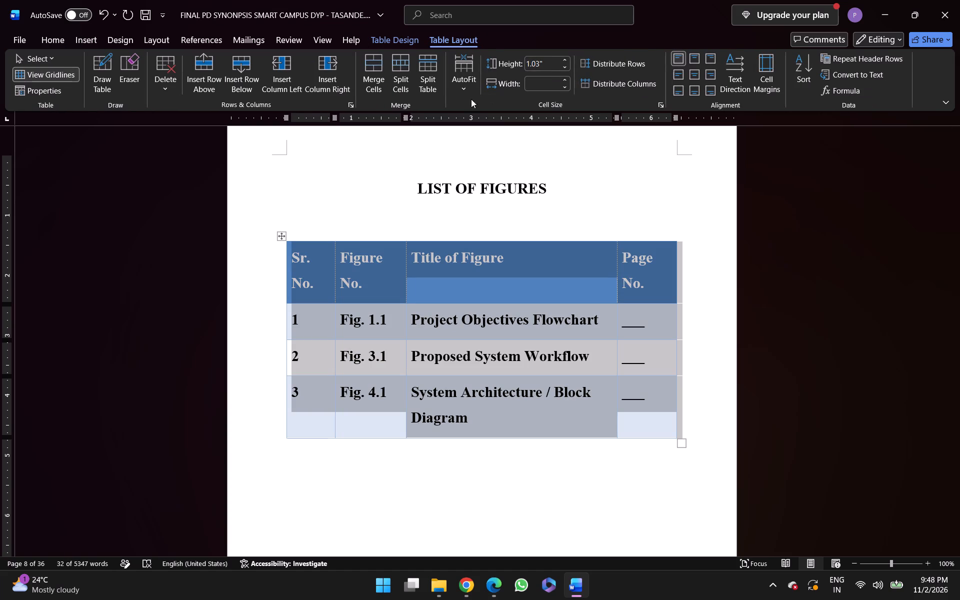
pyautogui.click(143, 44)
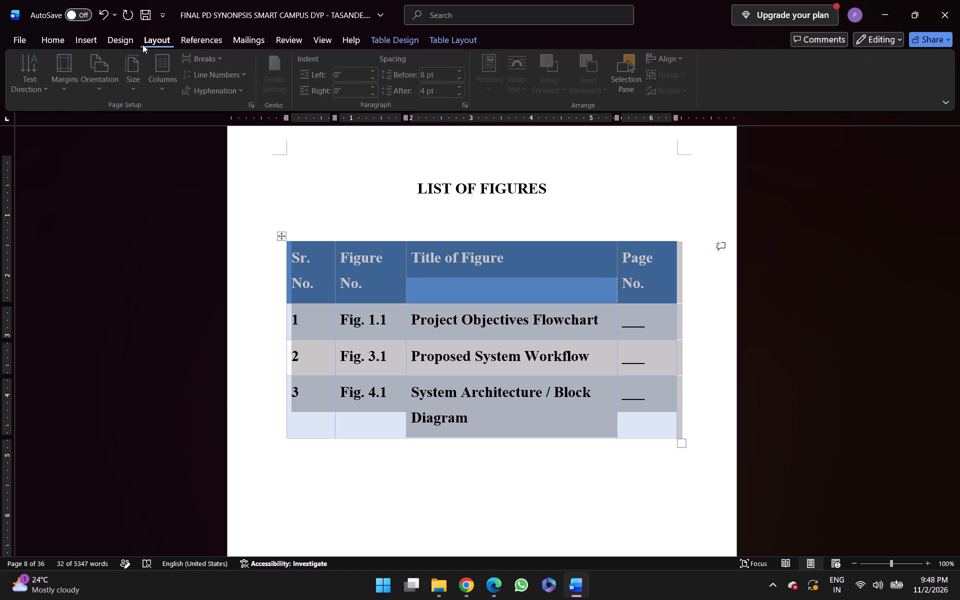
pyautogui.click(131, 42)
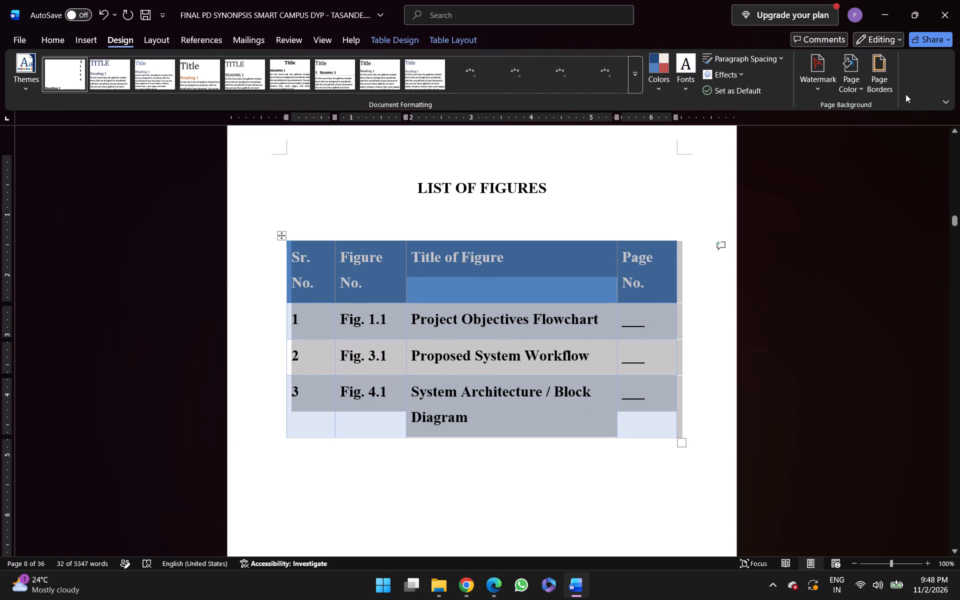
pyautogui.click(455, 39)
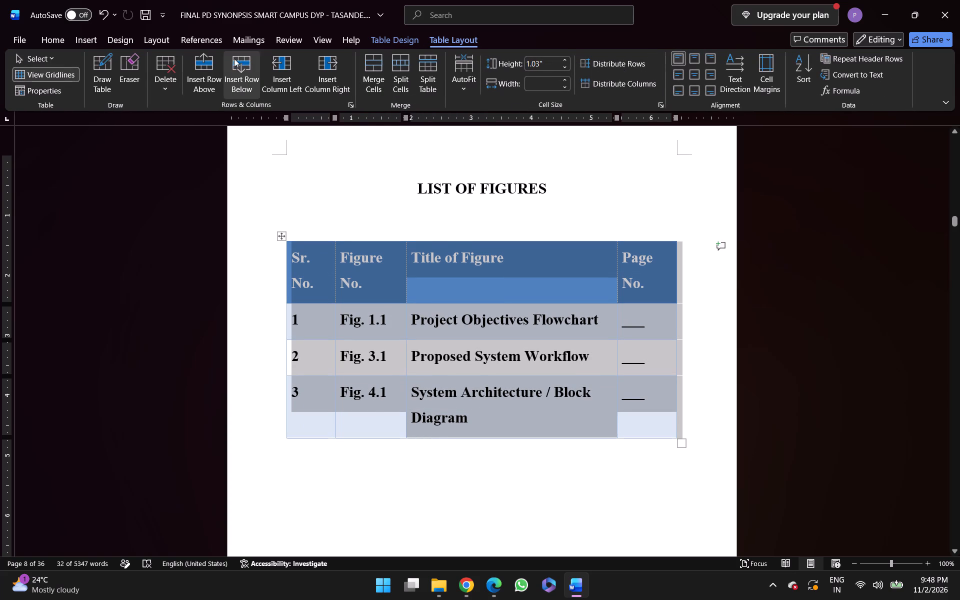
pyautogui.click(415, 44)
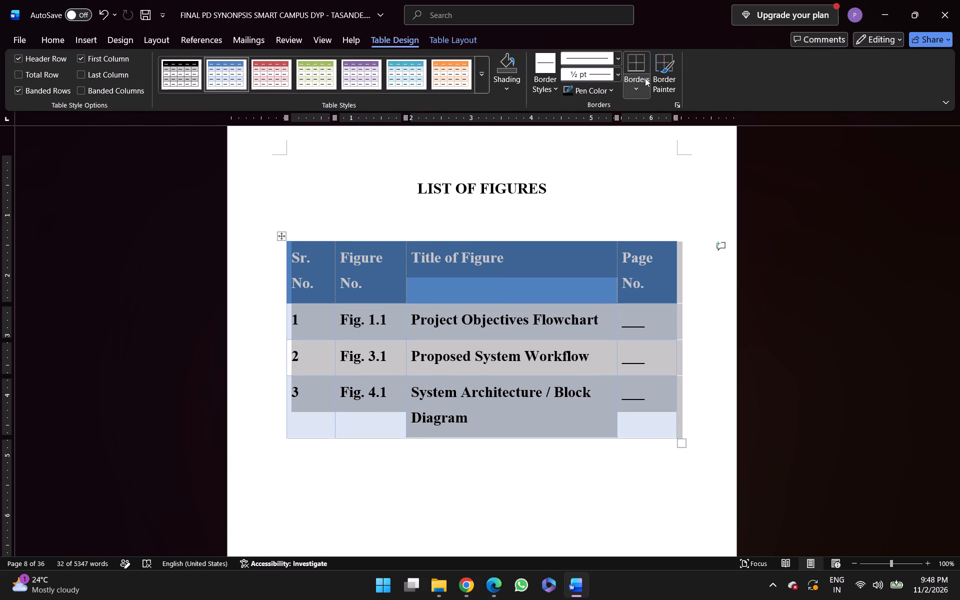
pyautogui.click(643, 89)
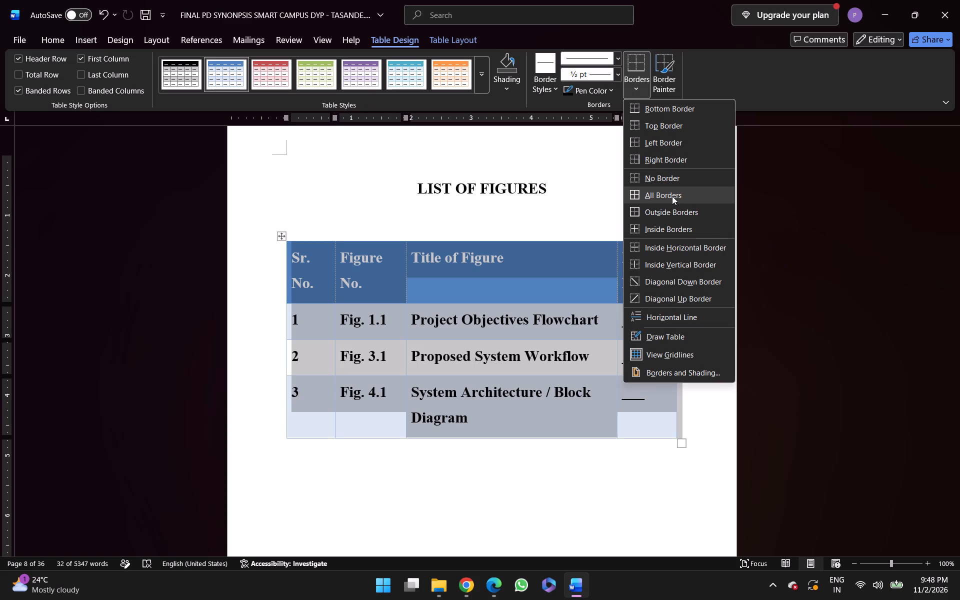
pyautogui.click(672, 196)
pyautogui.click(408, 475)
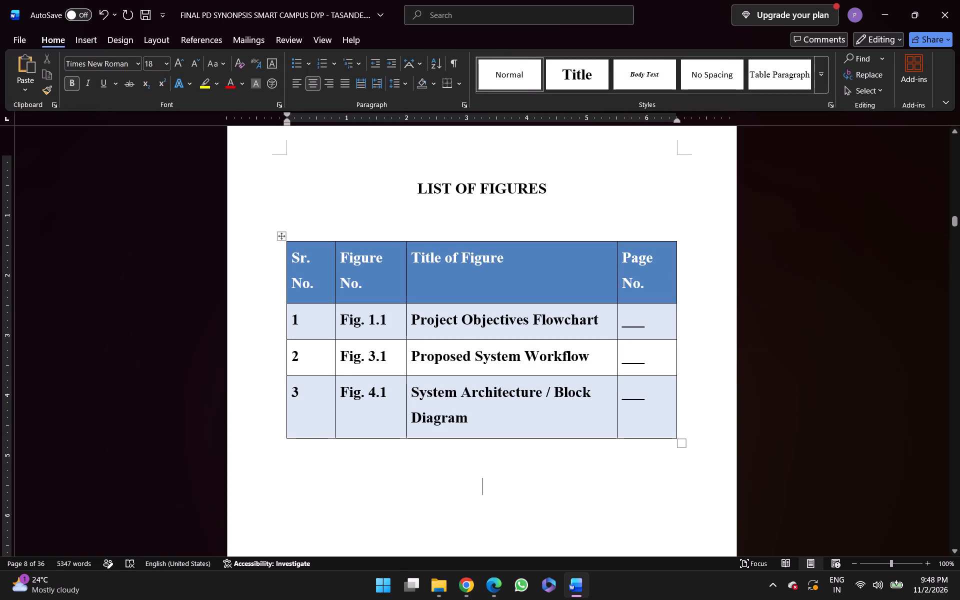
# Set the border line weight to 1½ pt and apply all borders to the whole LIST OF FIGURES table.
pyautogui.click(282, 237)
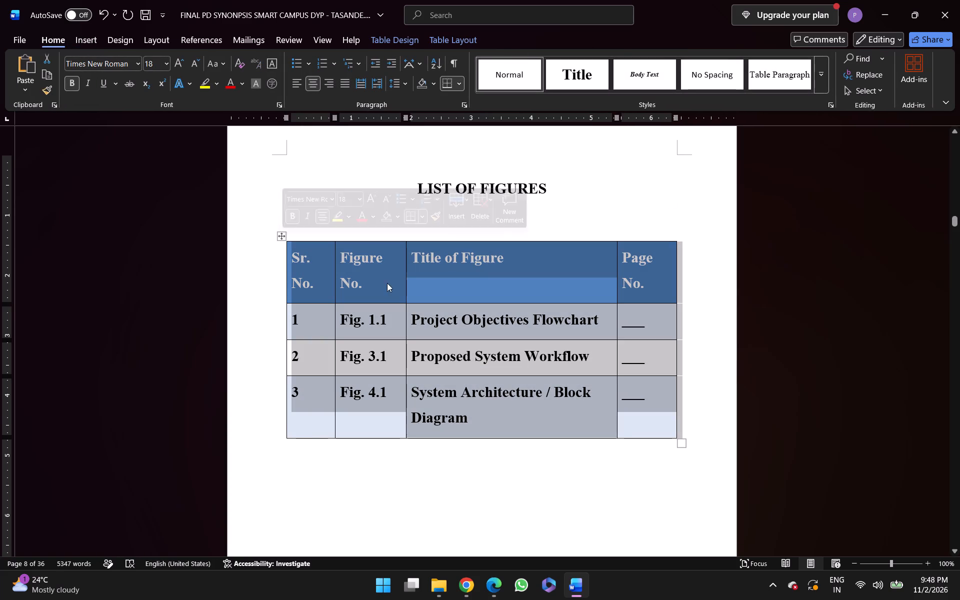
pyautogui.click(397, 33)
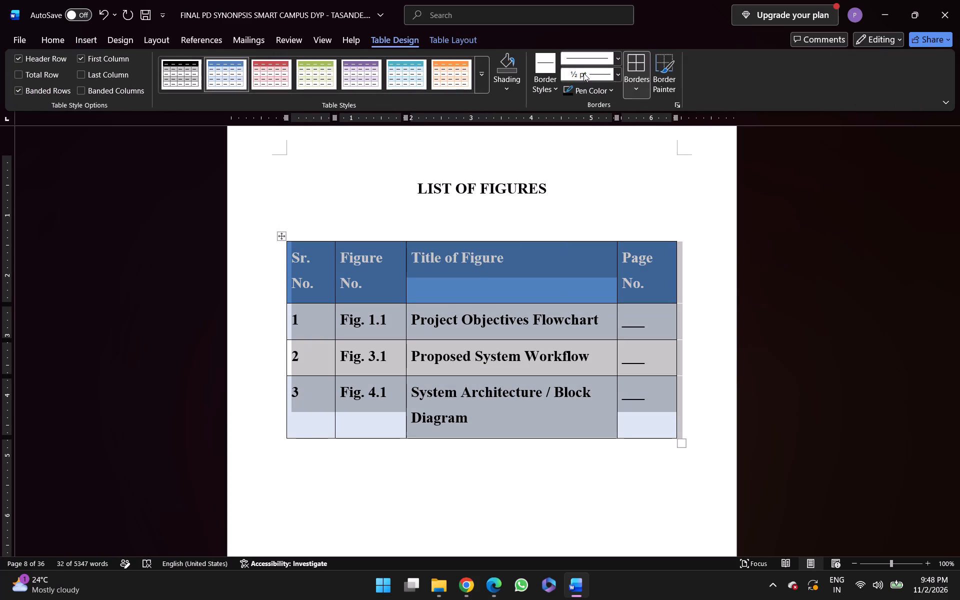
pyautogui.click(635, 85)
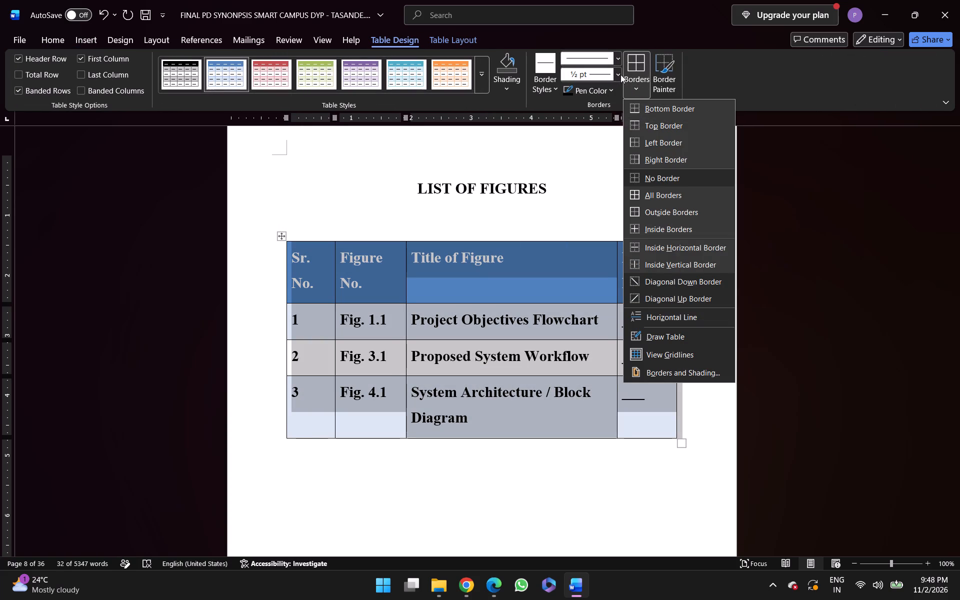
pyautogui.click(620, 74)
pyautogui.click(590, 158)
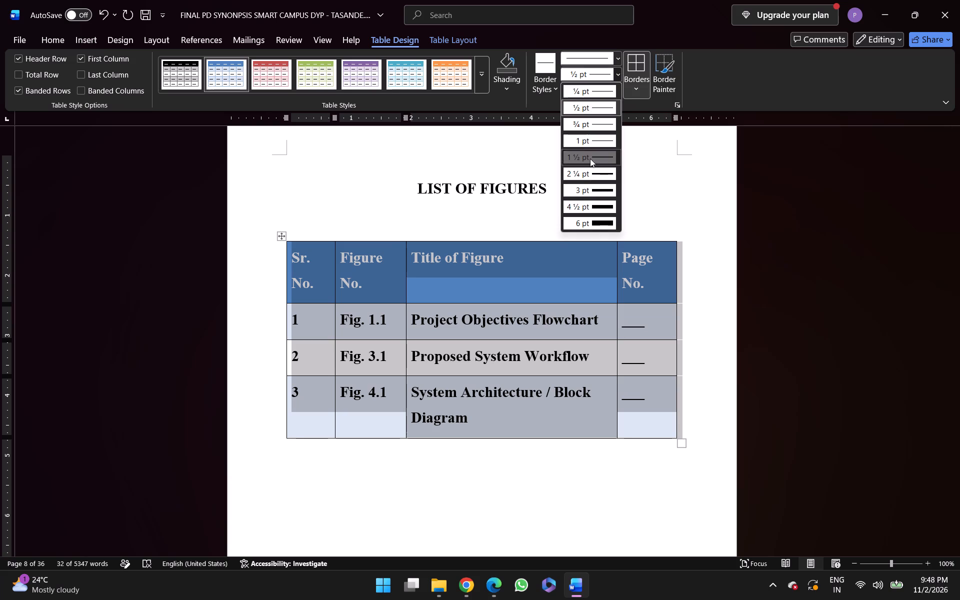
pyautogui.click(273, 239)
pyautogui.click(280, 235)
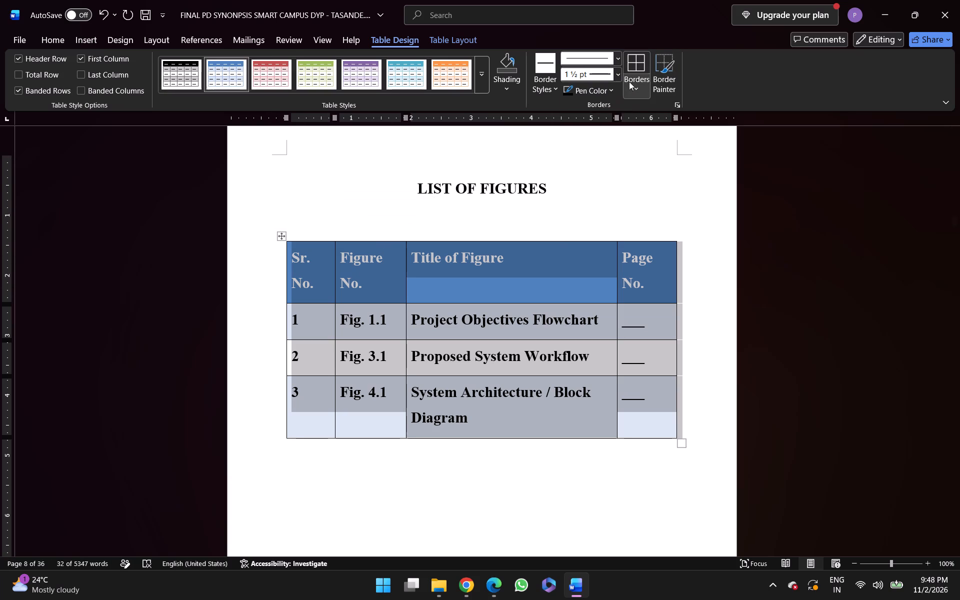
pyautogui.click(632, 83)
pyautogui.click(661, 198)
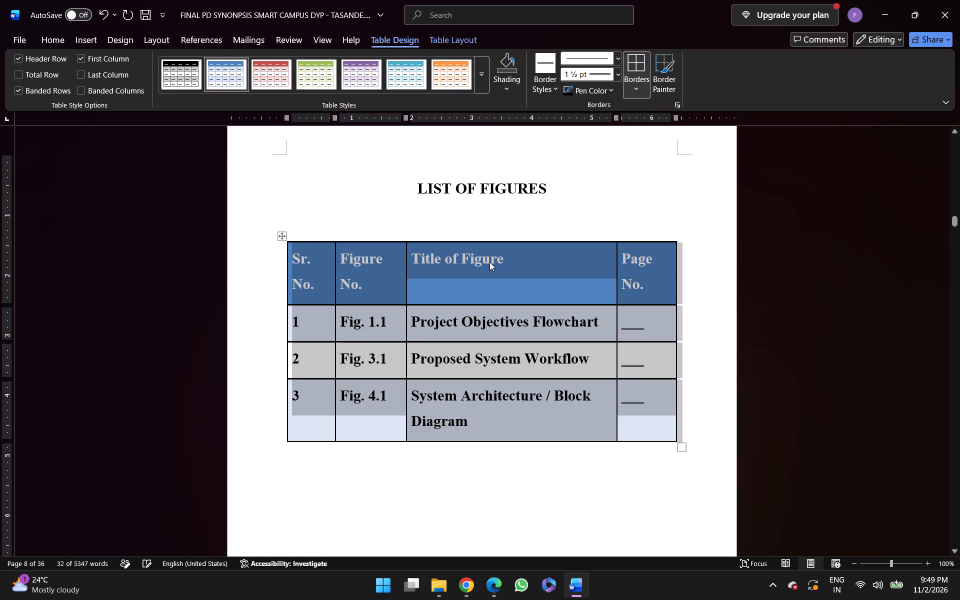
pyautogui.click(489, 262)
# Examine the borders, font sizes and page layout of the LIST OF TABLES and LIST OF ABBREVIATIONS tables.
pyautogui.scroll(-11, 587, 270)
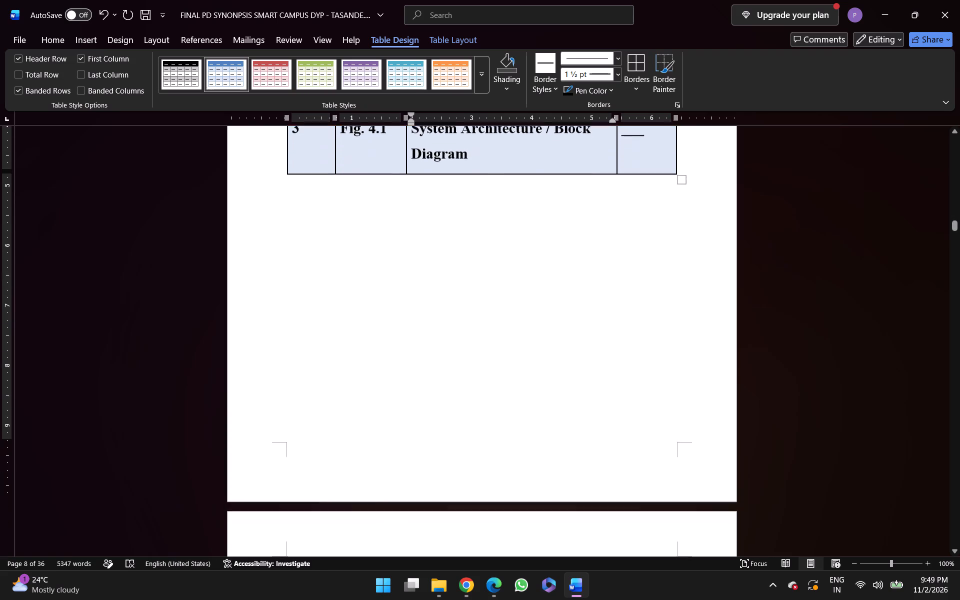
pyautogui.scroll(-20, 592, 267)
pyautogui.scroll(-8, 592, 267)
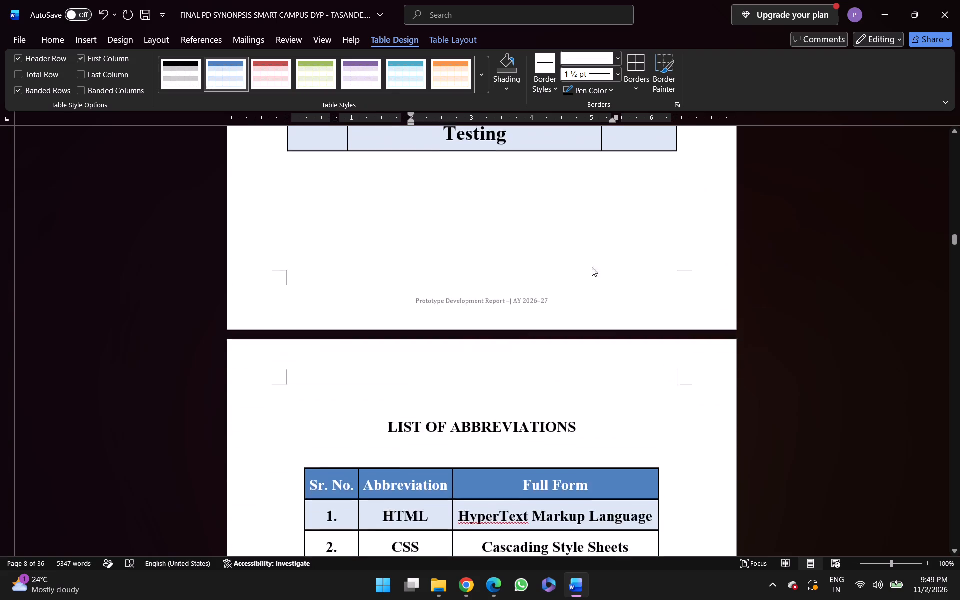
pyautogui.scroll(-11, 592, 267)
pyautogui.click(592, 267)
pyautogui.click(503, 284)
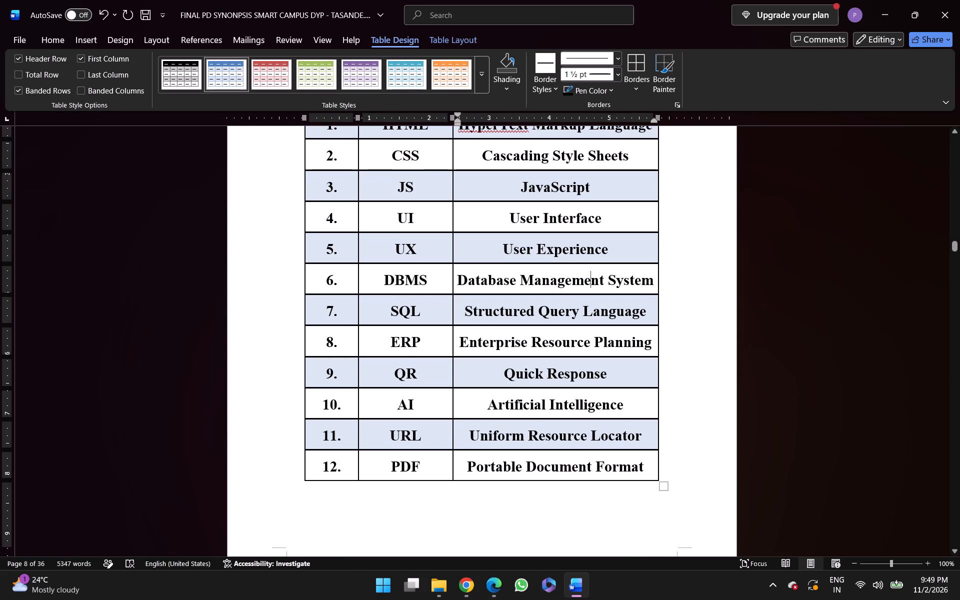
pyautogui.click(47, 44)
pyautogui.scroll(4, 491, 313)
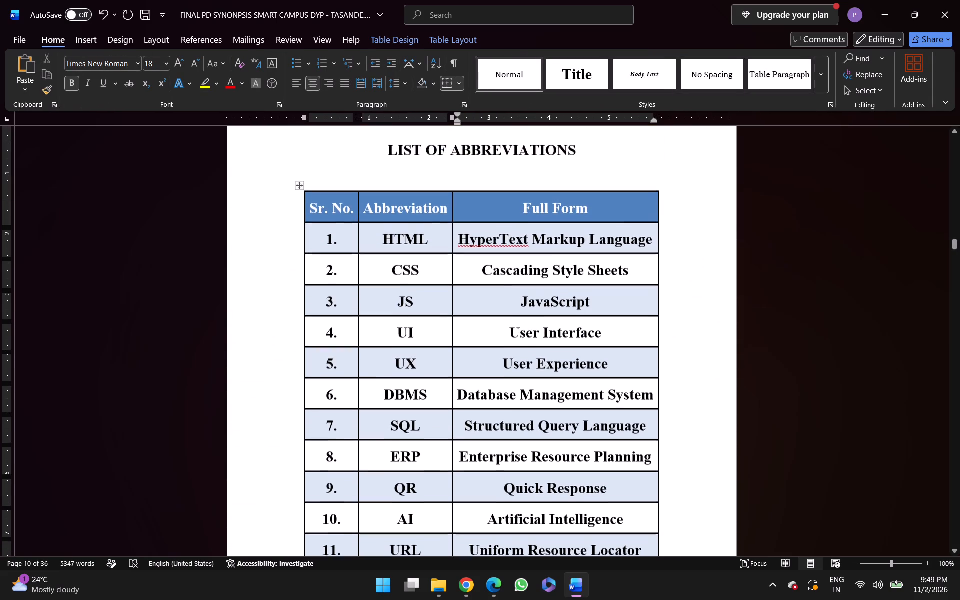
pyautogui.click(491, 312)
pyautogui.scroll(20, 491, 312)
pyautogui.scroll(1, 491, 312)
pyautogui.click(491, 311)
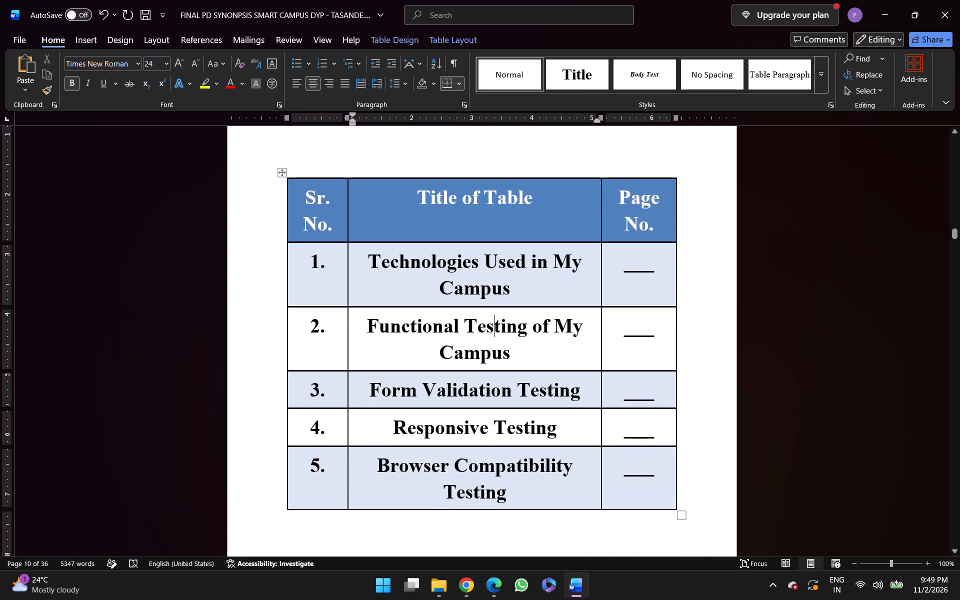
pyautogui.scroll(-20, 491, 311)
pyautogui.scroll(15, 491, 311)
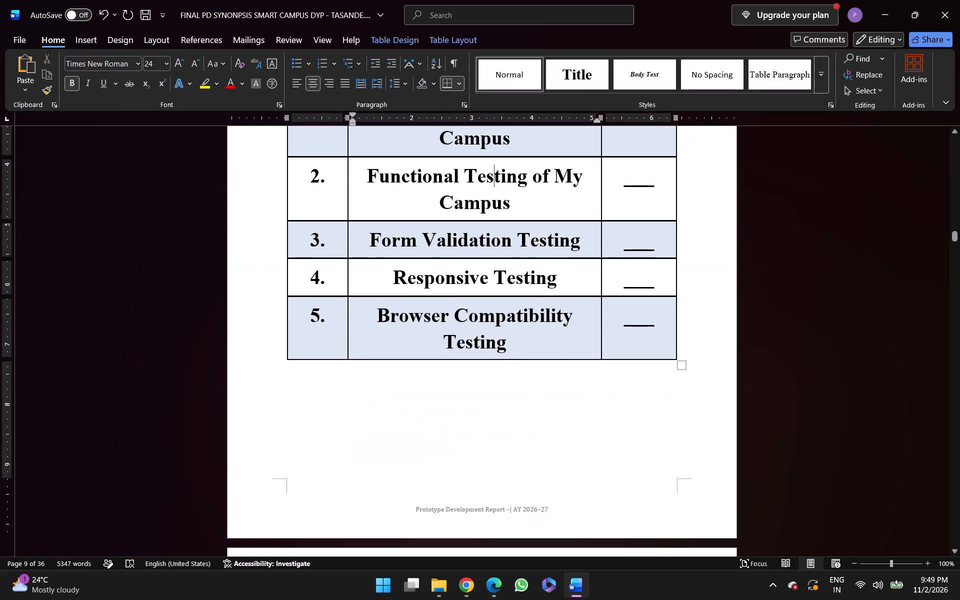
pyautogui.scroll(-14, 491, 311)
pyautogui.scroll(20, 494, 310)
pyautogui.scroll(4, 494, 310)
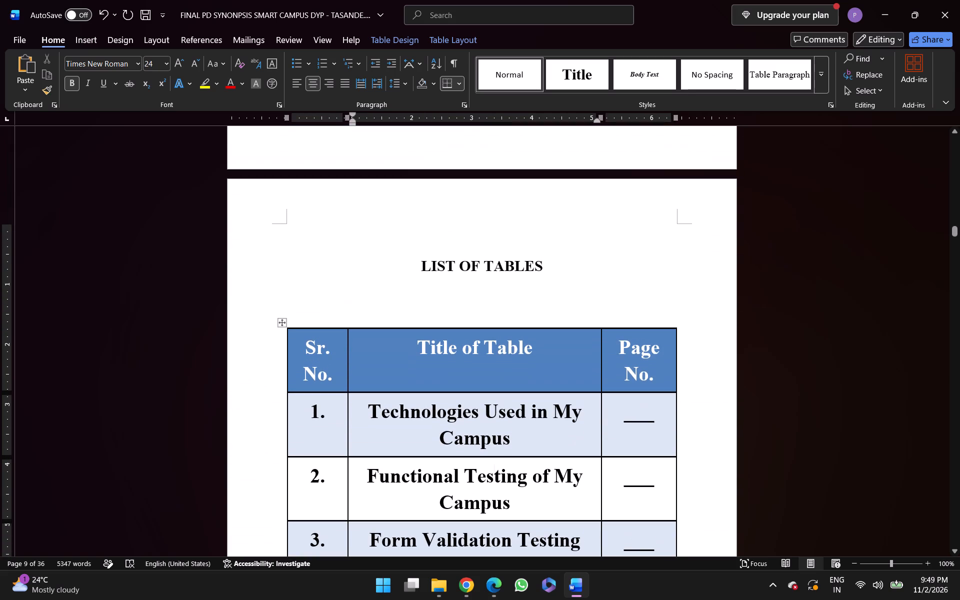
# Reduce the font size of the whole table under LIST OF TABLES to 18.
pyautogui.click(284, 324)
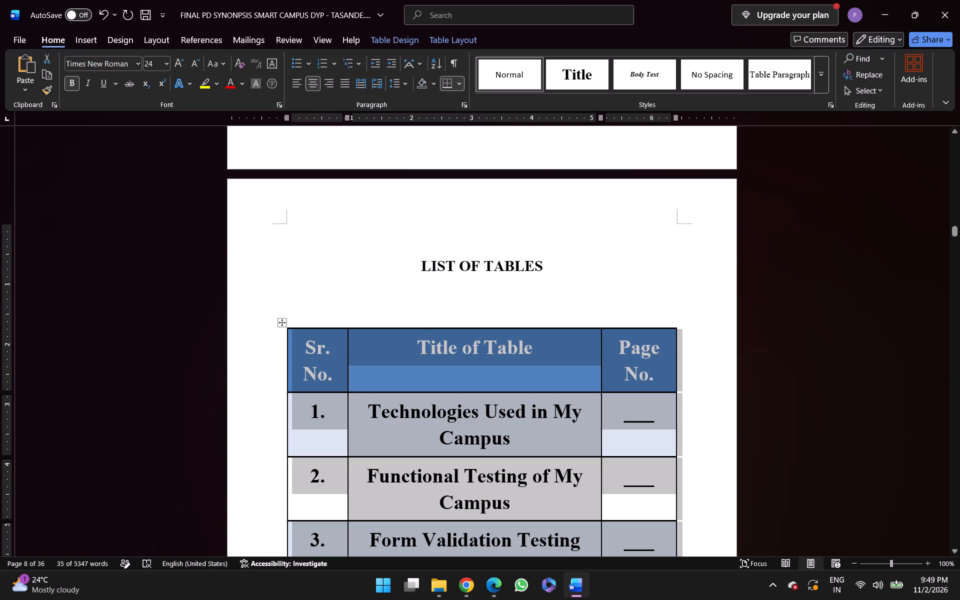
pyautogui.hotkey('ctrl', 'shift', ',')
pyautogui.hotkey('ctrl', 'shift', ',')
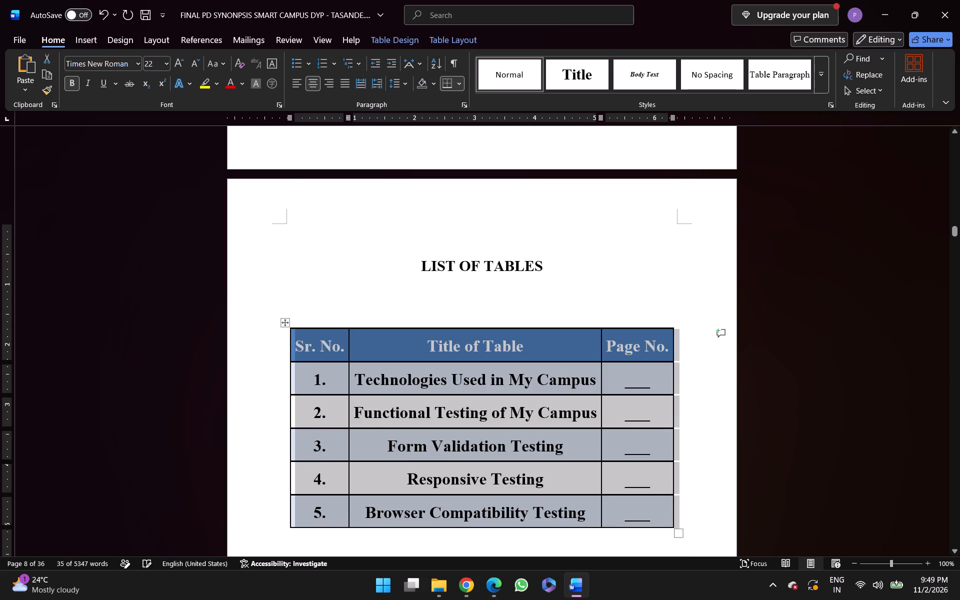
pyautogui.hotkey('ctrl', 'shift', ',')
# Insert a page break before the LIST OF ABBREVIATIONS heading so it starts on a new page.
pyautogui.scroll(-12, 270, 506)
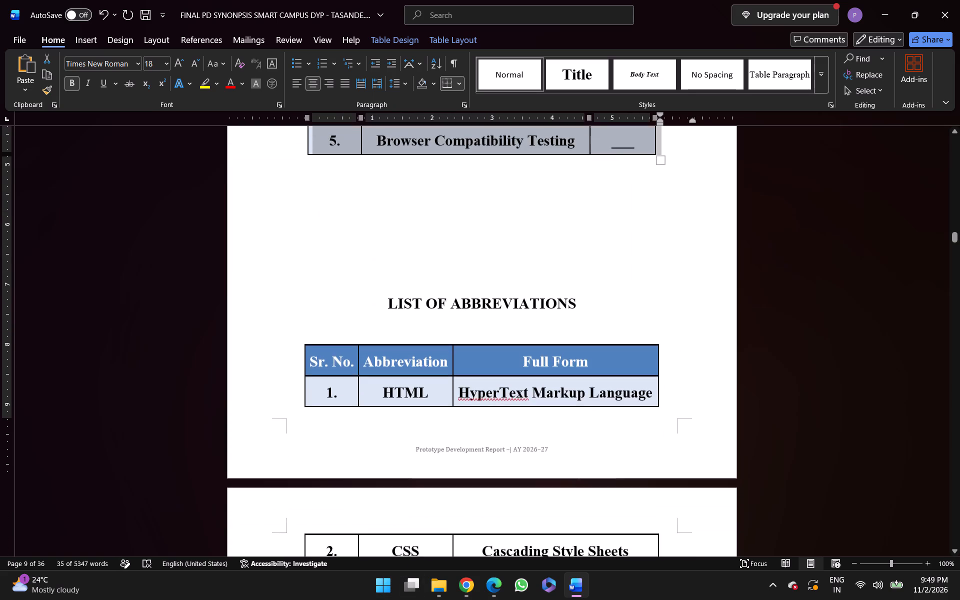
pyautogui.scroll(-4, 400, 515)
pyautogui.scroll(14, 400, 514)
pyautogui.scroll(-15, 400, 513)
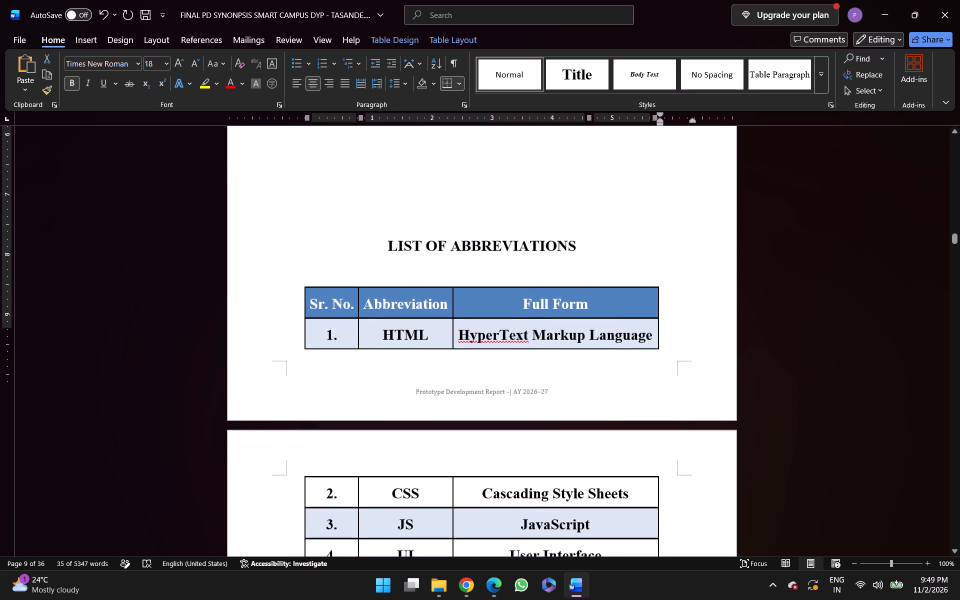
pyautogui.scroll(-3, 410, 473)
pyautogui.click(405, 449)
pyautogui.doubleClick(417, 428)
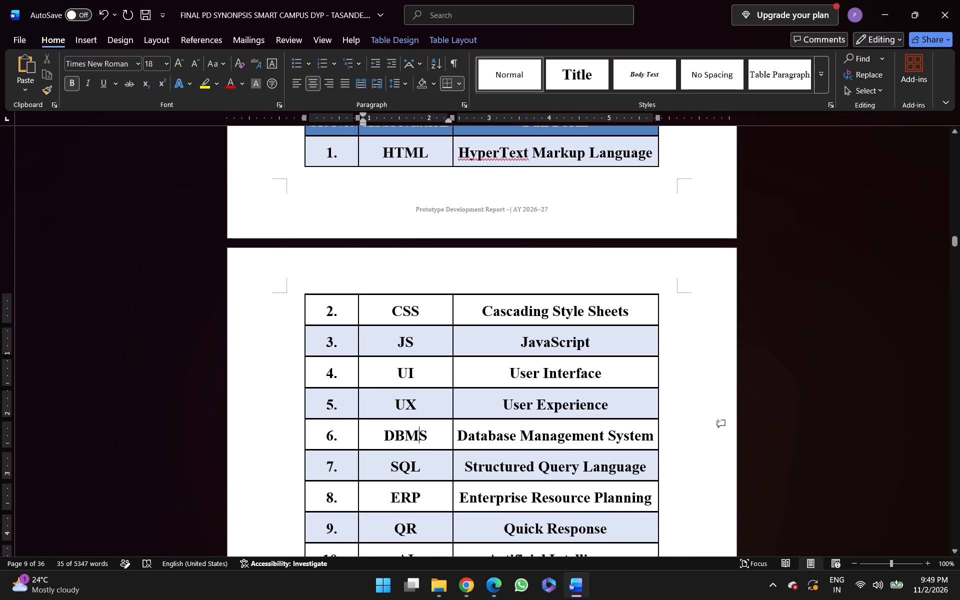
pyautogui.click(405, 438)
pyautogui.scroll(11, 402, 440)
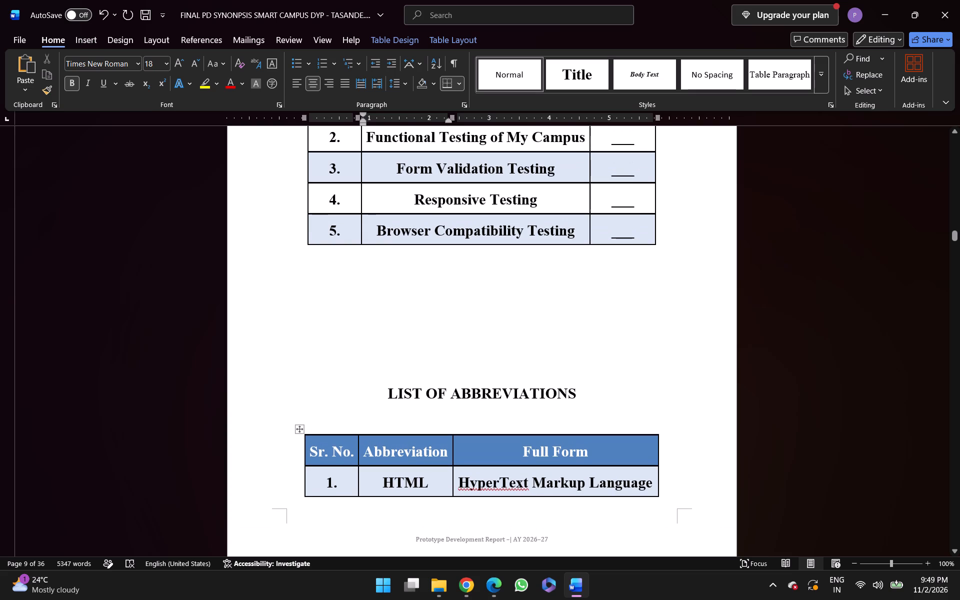
pyautogui.click(368, 392)
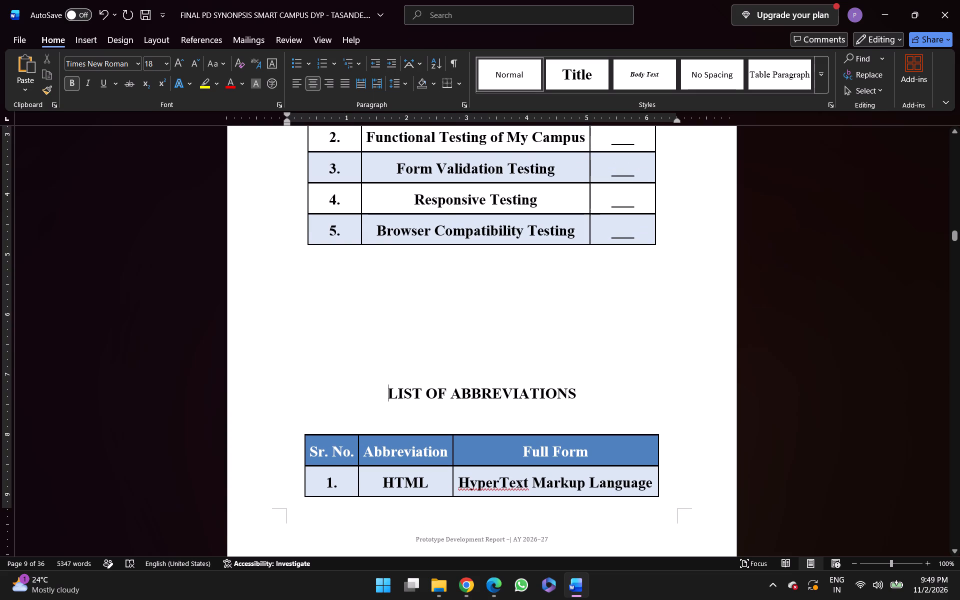
pyautogui.hotkey('ctrl', 'Return')
pyautogui.scroll(13, 363, 392)
pyautogui.scroll(-9, 363, 392)
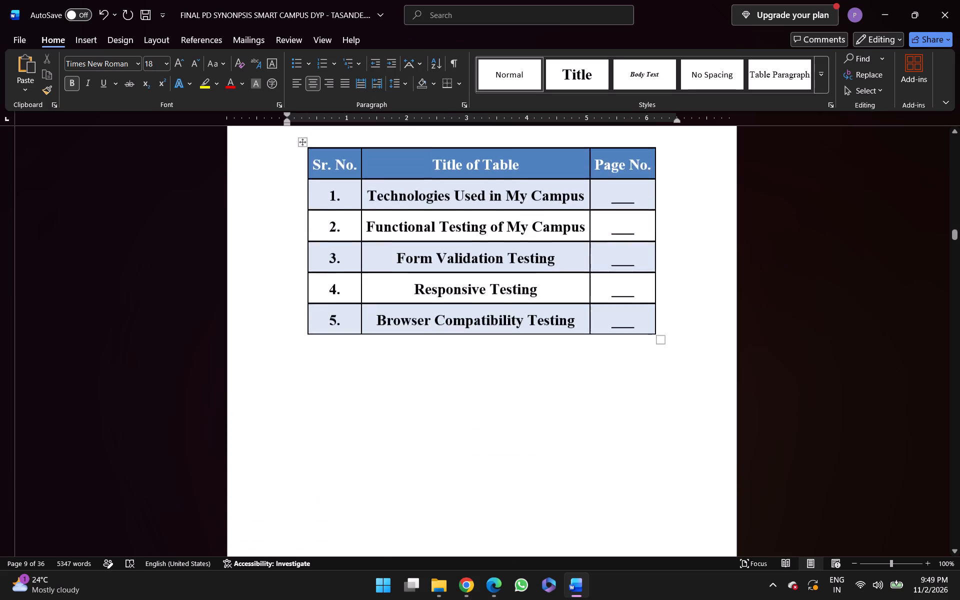
# Review the abbreviations and ACKNOWLEDGEMENT pages, and check the line spacing of the acknowledgement's first paragraph.
pyautogui.scroll(-20, 376, 388)
pyautogui.scroll(-7, 379, 384)
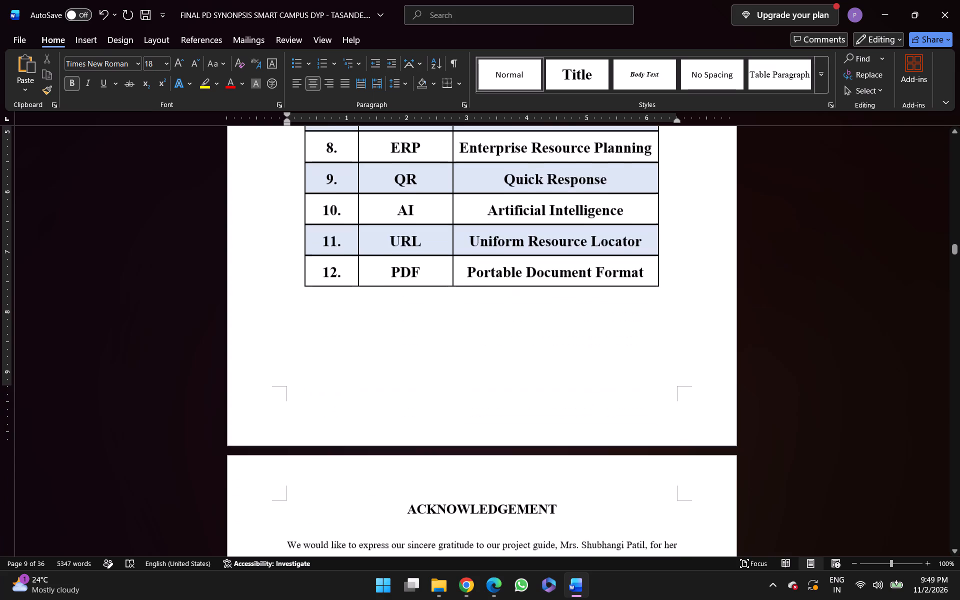
pyautogui.scroll(-6, 379, 384)
pyautogui.click(333, 367)
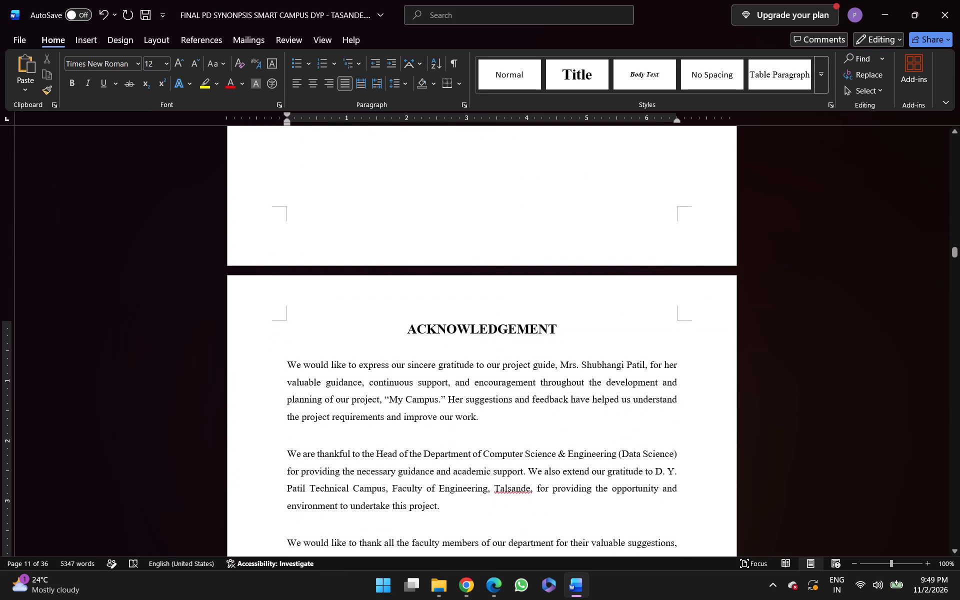
pyautogui.click(398, 69)
pyautogui.hotkey('ctrl', 'z')
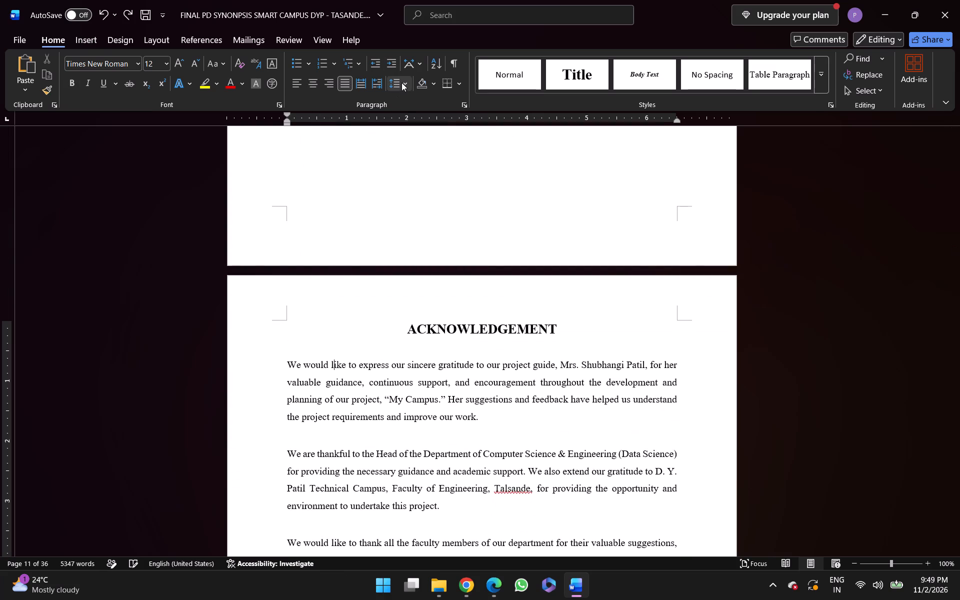
pyautogui.click(405, 85)
pyautogui.scroll(-10, 399, 287)
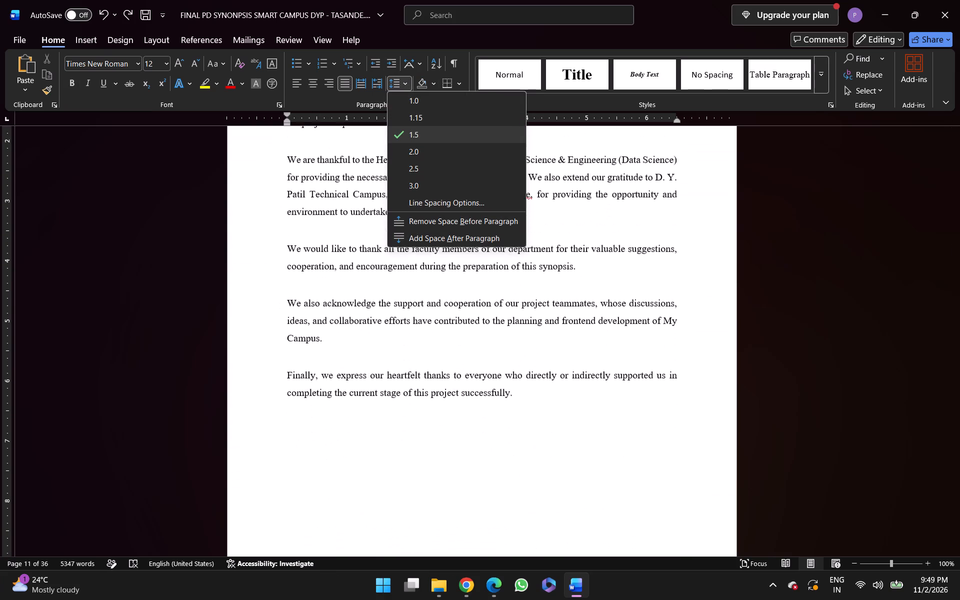
pyautogui.click(396, 284)
pyautogui.scroll(-16, 394, 294)
pyautogui.click(394, 296)
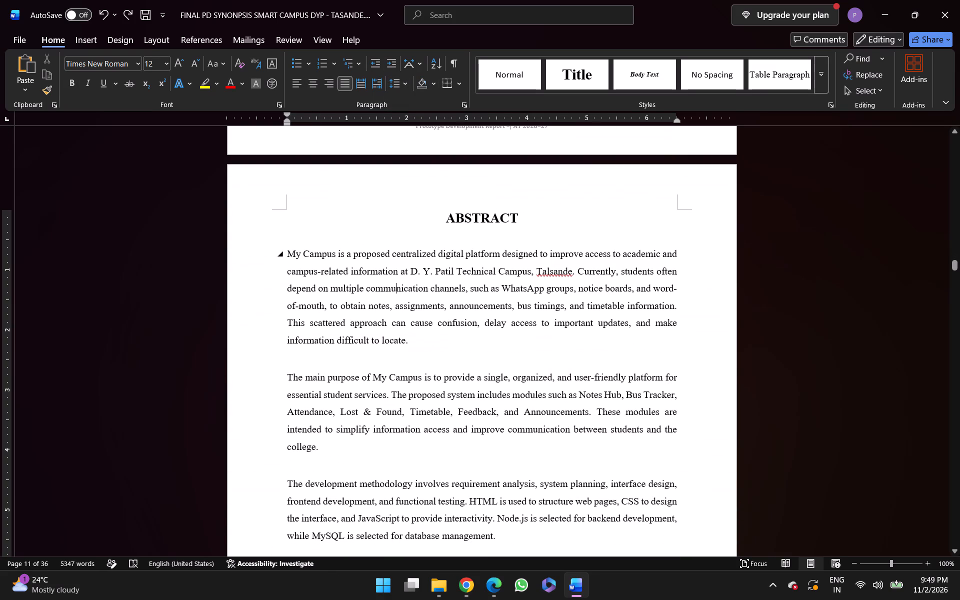
# Increase the font size of the whole LIST OF FIGURES table after the ABSTRACT page to 18.
pyautogui.scroll(-20, 382, 290)
pyautogui.scroll(-2, 382, 290)
pyautogui.click(381, 290)
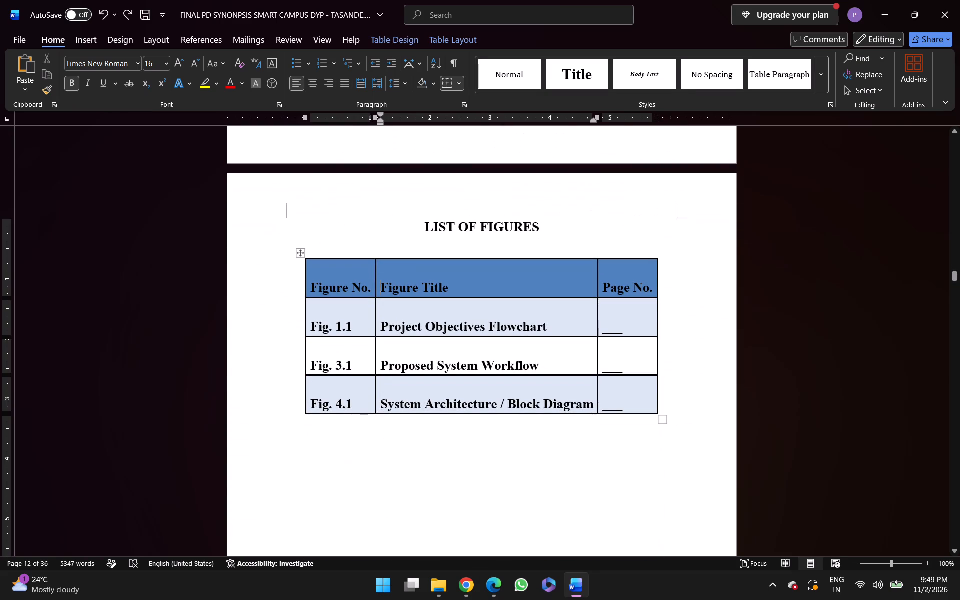
pyautogui.click(299, 254)
pyautogui.hotkey('ctrl', 'shift', '.')
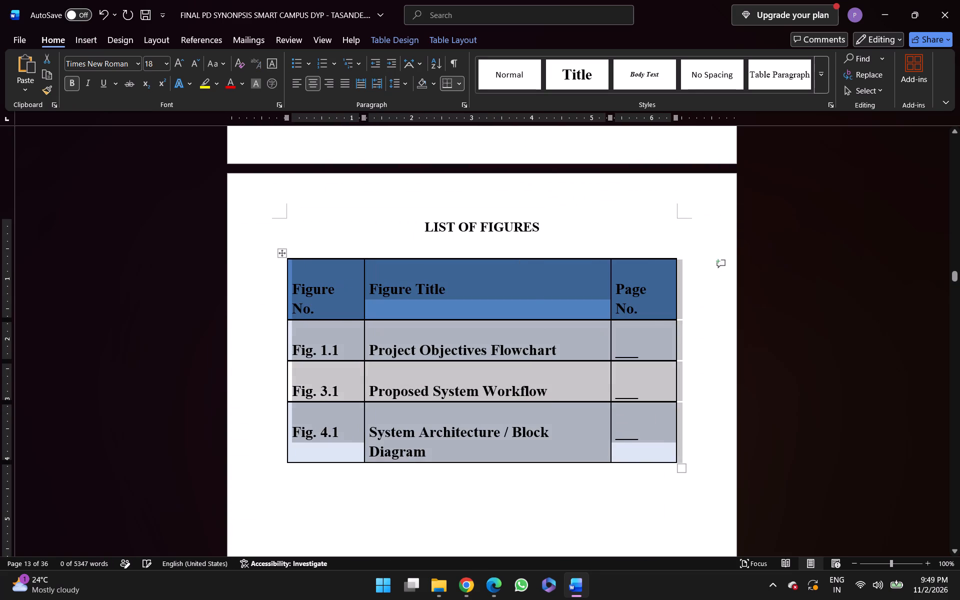
pyautogui.click(282, 315)
# Set the line spacing of the whole LIST OF ABBREVIATIONS table before the ABSTRACT to 1.5.
pyautogui.scroll(-5, 333, 396)
pyautogui.scroll(11, 333, 396)
pyautogui.scroll(13, 333, 396)
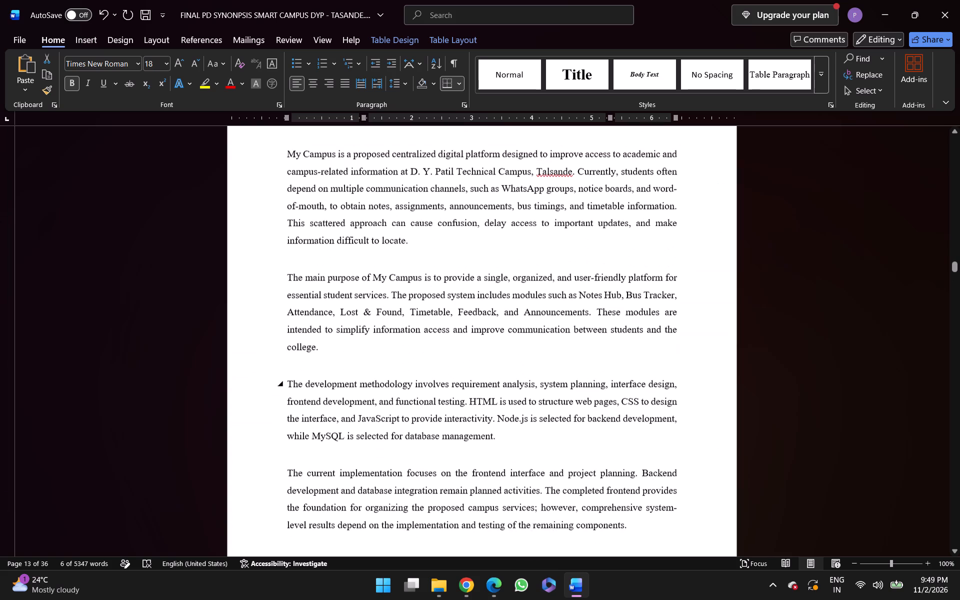
pyautogui.scroll(14, 333, 395)
pyautogui.scroll(16, 333, 395)
pyautogui.scroll(15, 333, 376)
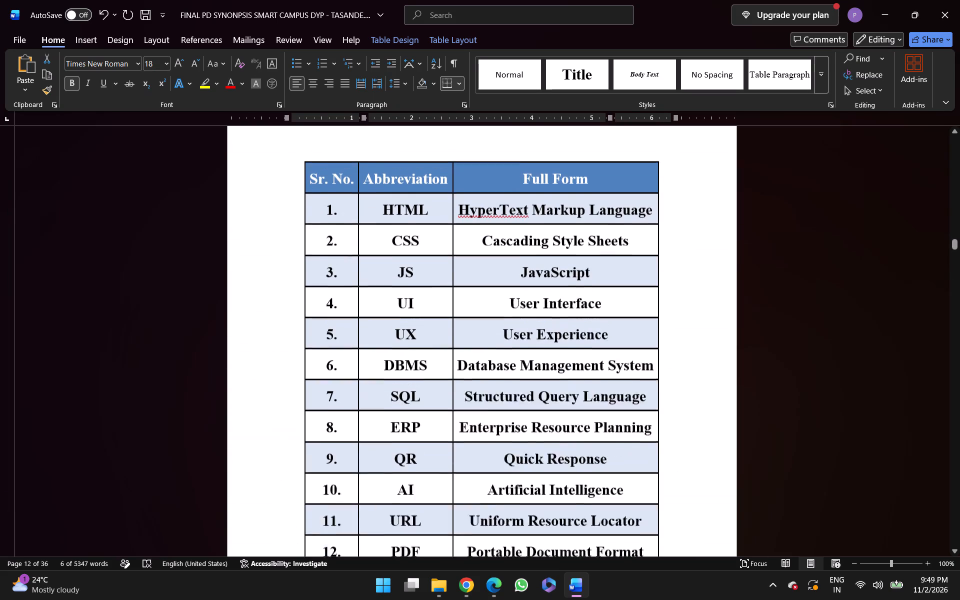
pyautogui.click(389, 336)
pyautogui.scroll(2, 389, 335)
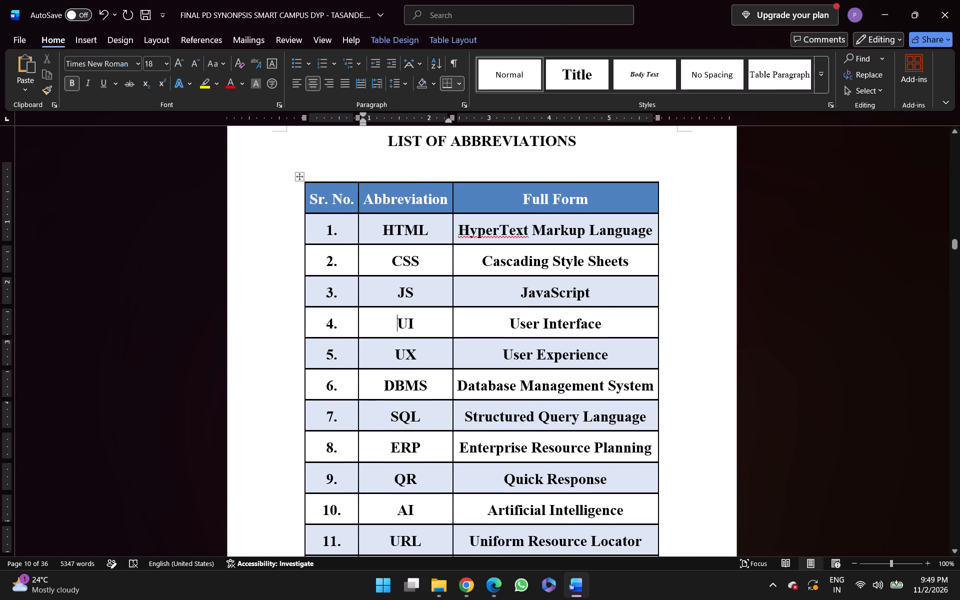
pyautogui.scroll(4, 389, 335)
pyautogui.click(394, 83)
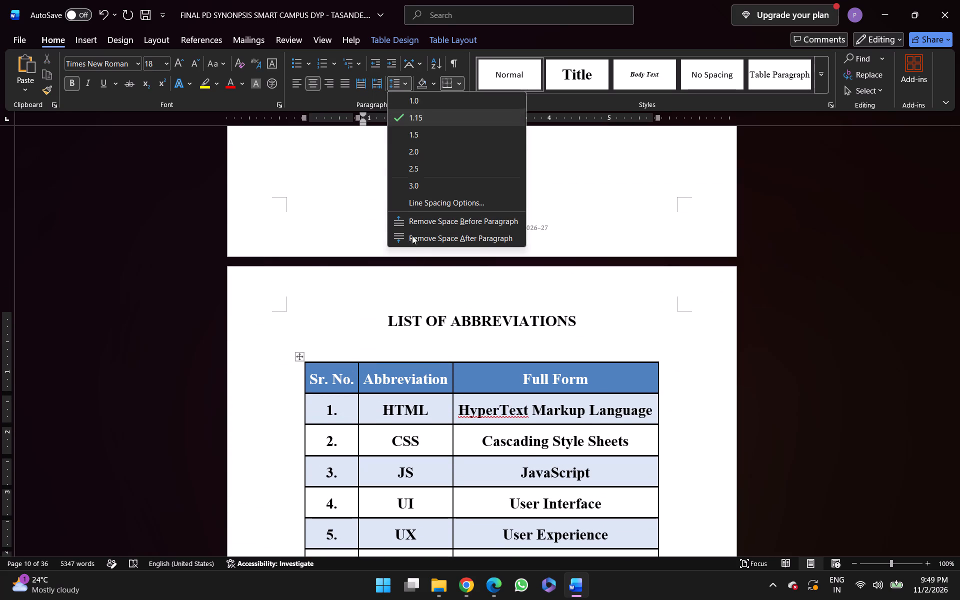
pyautogui.scroll(-3, 452, 420)
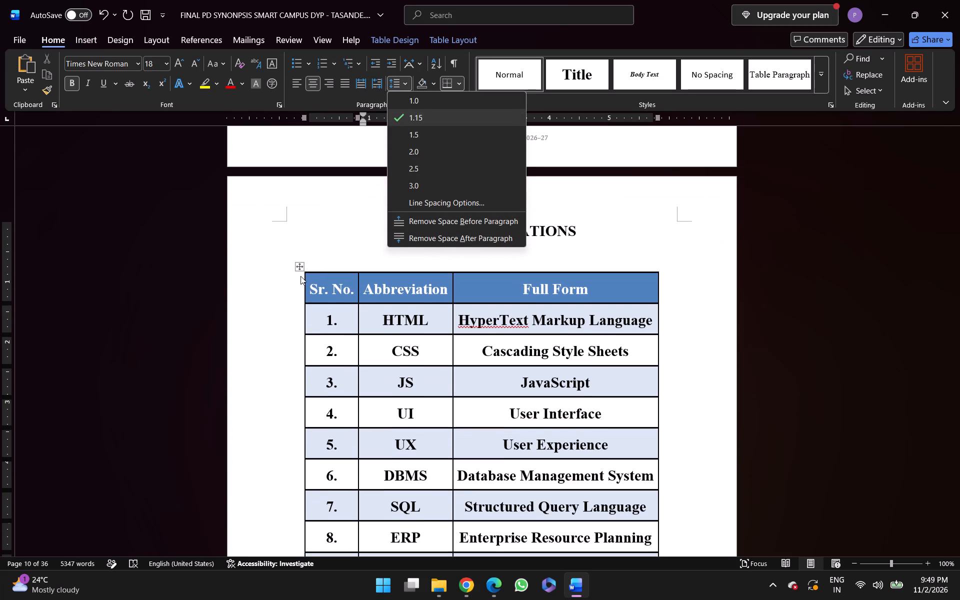
pyautogui.click(300, 272)
pyautogui.click(298, 267)
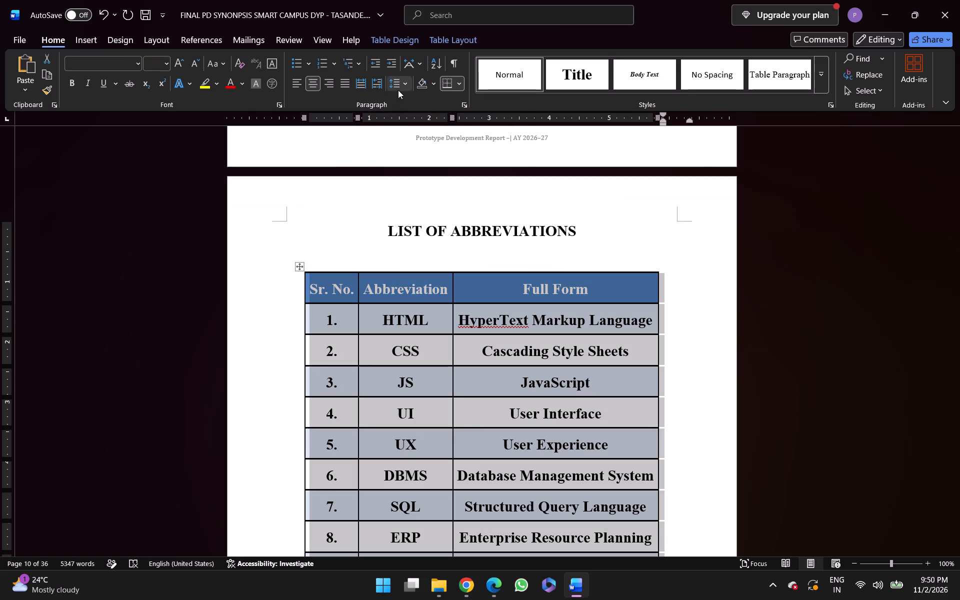
pyautogui.click(399, 87)
pyautogui.click(409, 137)
# Set the line spacing of the whole LIST OF TABLES table with the Title of Table column to 1.5.
pyautogui.scroll(8, 395, 292)
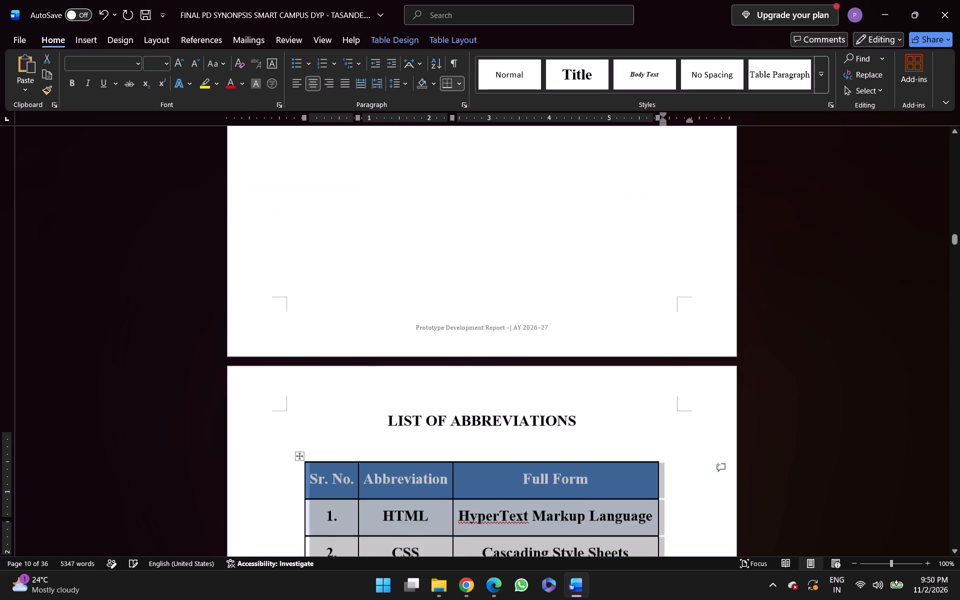
pyautogui.scroll(14, 395, 292)
pyautogui.click(345, 393)
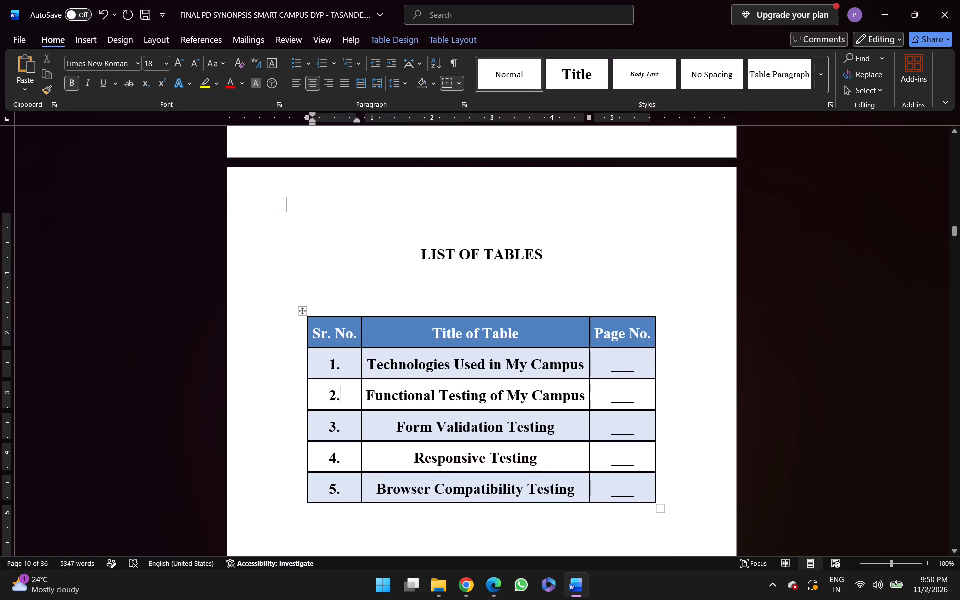
pyautogui.click(301, 306)
pyautogui.moveTo(355, 403); pyautogui.dragTo(350, 397)
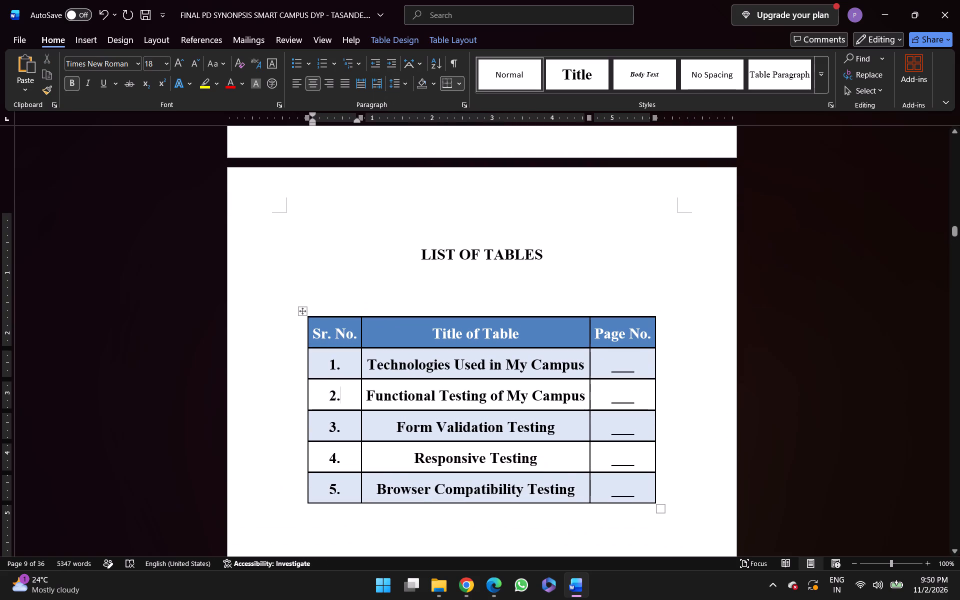
pyautogui.click(303, 313)
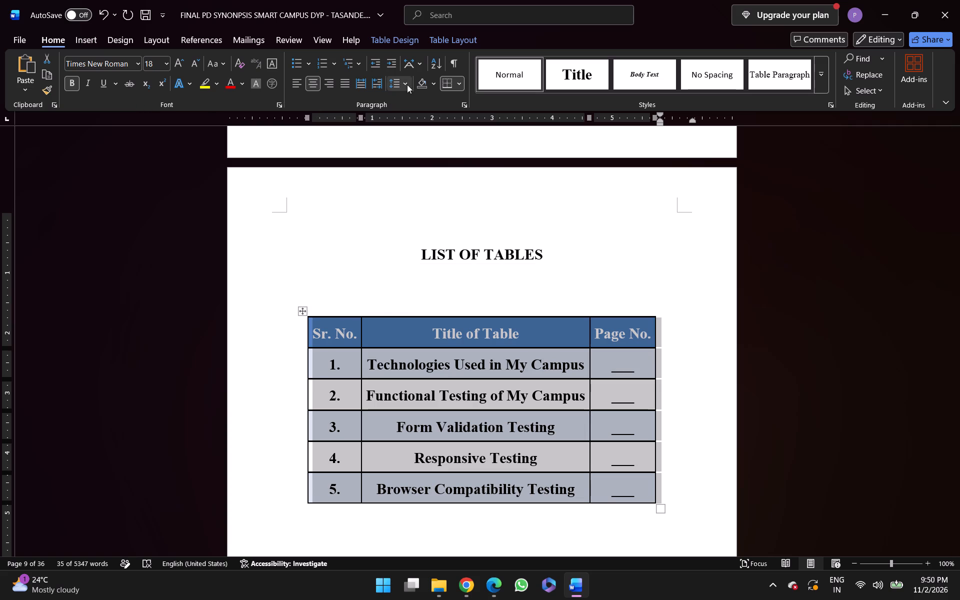
pyautogui.click(407, 84)
pyautogui.click(413, 137)
# Apply 1.5 line spacing to the whole LIST OF FIGURES table with the Title of Figure column.
pyautogui.scroll(6, 418, 294)
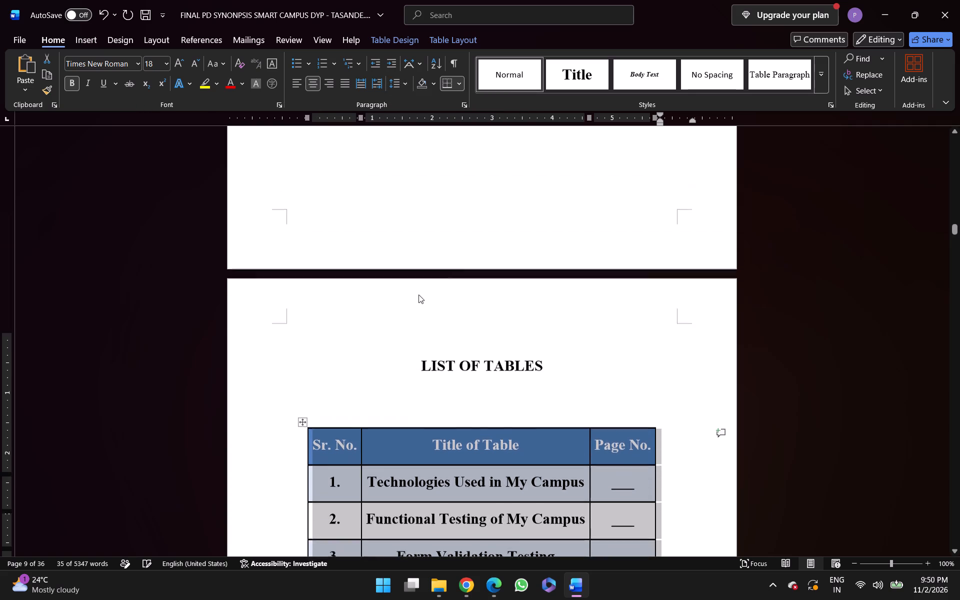
pyautogui.scroll(18, 418, 294)
pyautogui.click(388, 430)
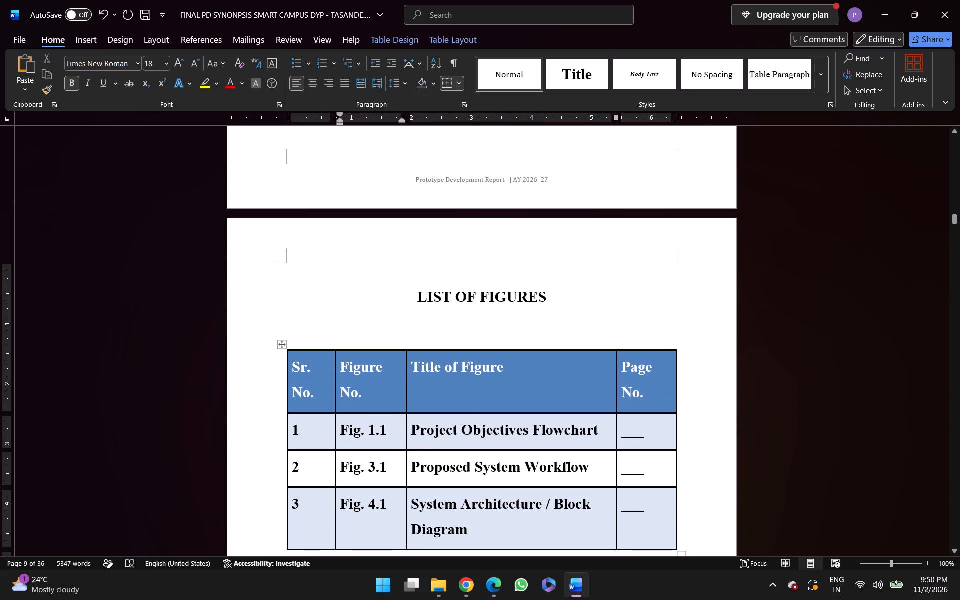
pyautogui.click(278, 346)
pyautogui.click(407, 91)
pyautogui.click(400, 86)
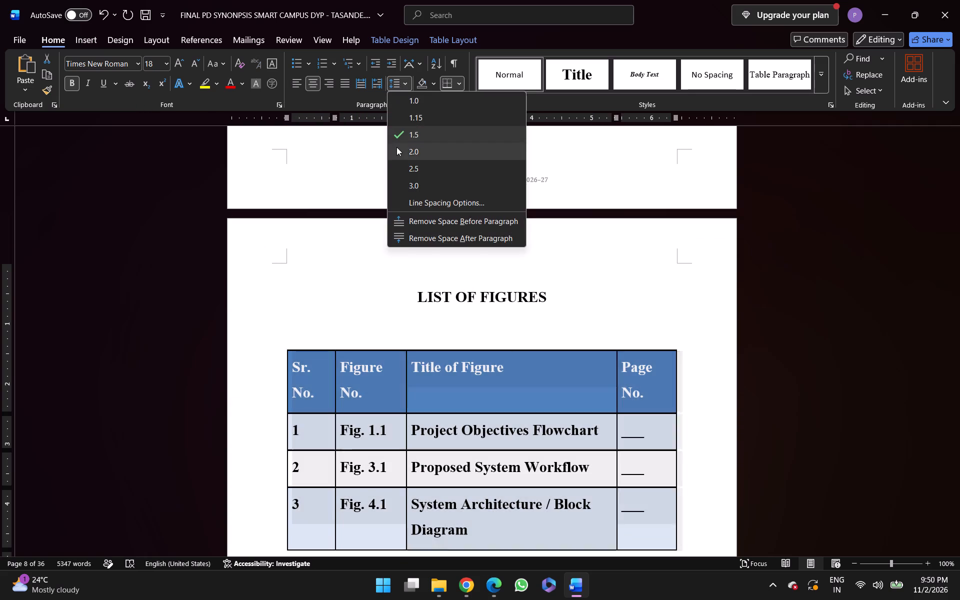
pyautogui.click(402, 137)
pyautogui.click(382, 364)
# Increase the font size of the whole LIST OF TABLES table after the ABSTRACT to 18.
pyautogui.scroll(-7, 382, 364)
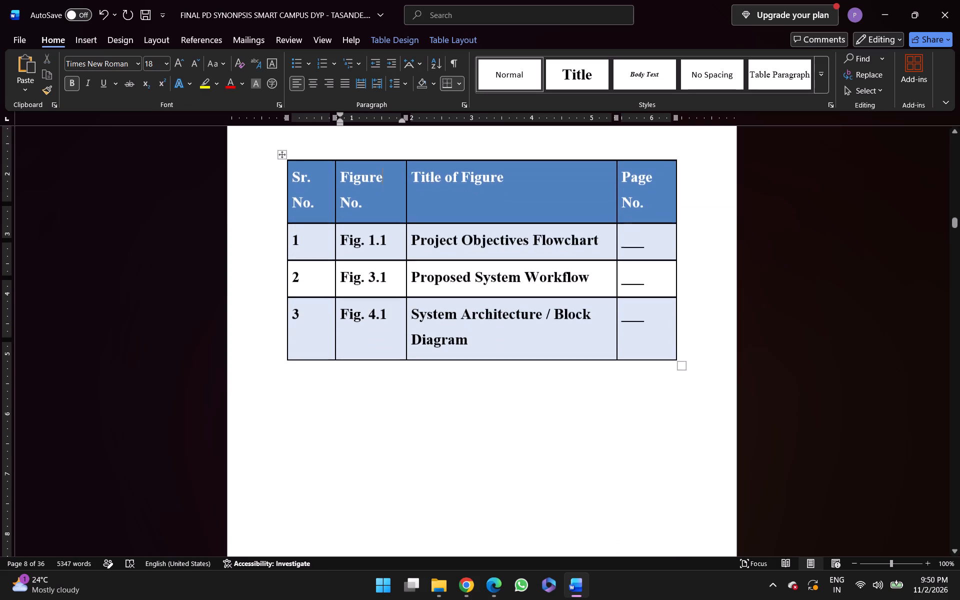
pyautogui.scroll(-10, 384, 364)
pyautogui.scroll(-20, 415, 361)
pyautogui.scroll(-16, 415, 361)
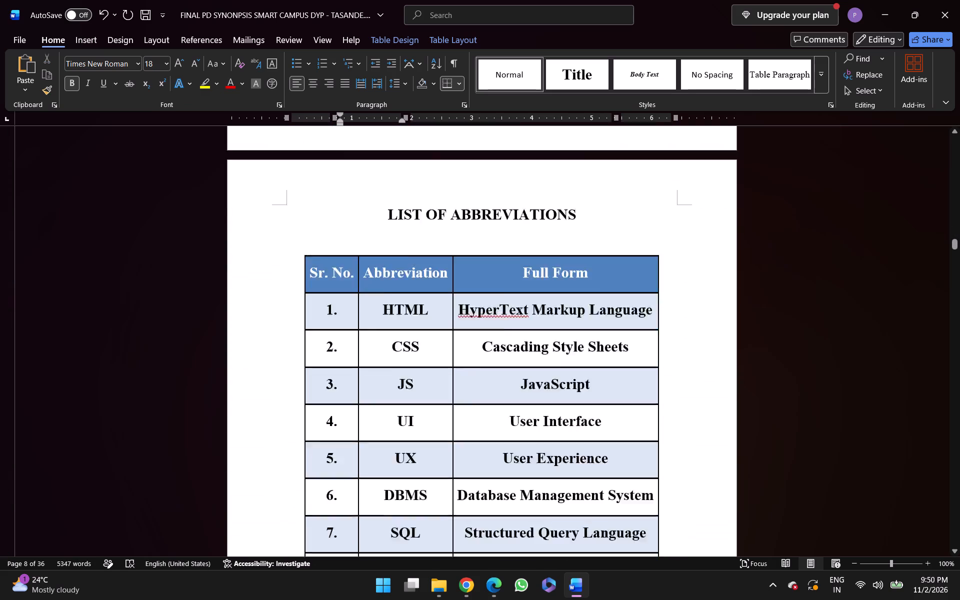
pyautogui.scroll(-19, 415, 360)
pyautogui.scroll(-2, 415, 360)
pyautogui.click(415, 359)
pyautogui.scroll(-16, 415, 359)
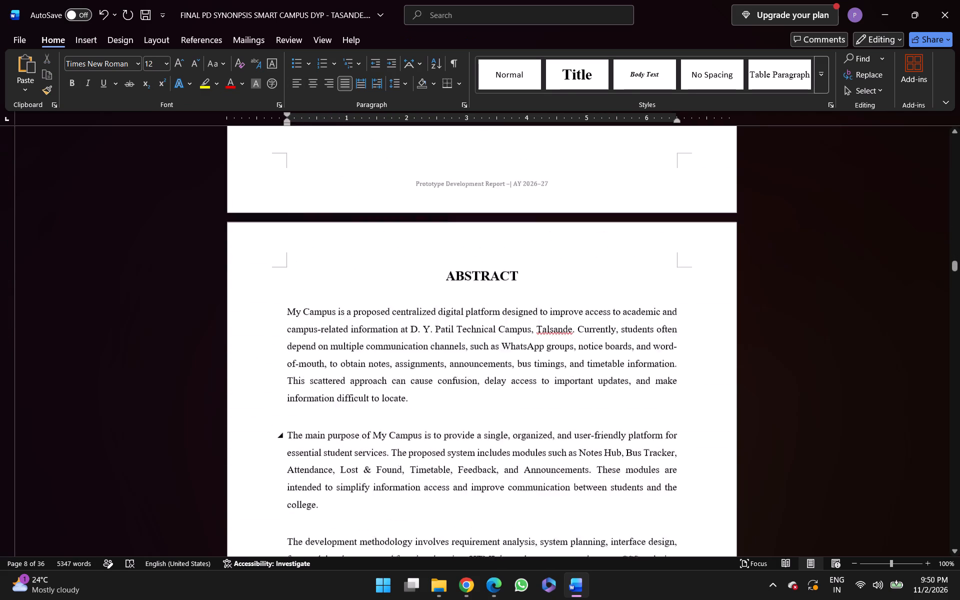
pyautogui.scroll(-20, 415, 359)
pyautogui.scroll(-7, 415, 359)
pyautogui.scroll(-20, 415, 359)
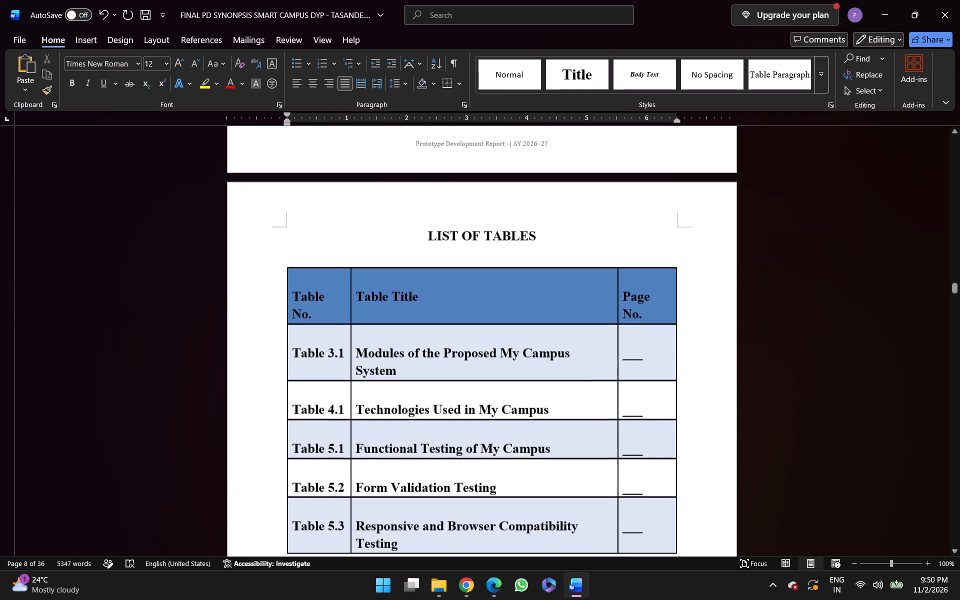
pyautogui.scroll(-5, 415, 359)
pyautogui.scroll(3, 414, 358)
pyautogui.click(412, 358)
pyautogui.scroll(5, 412, 358)
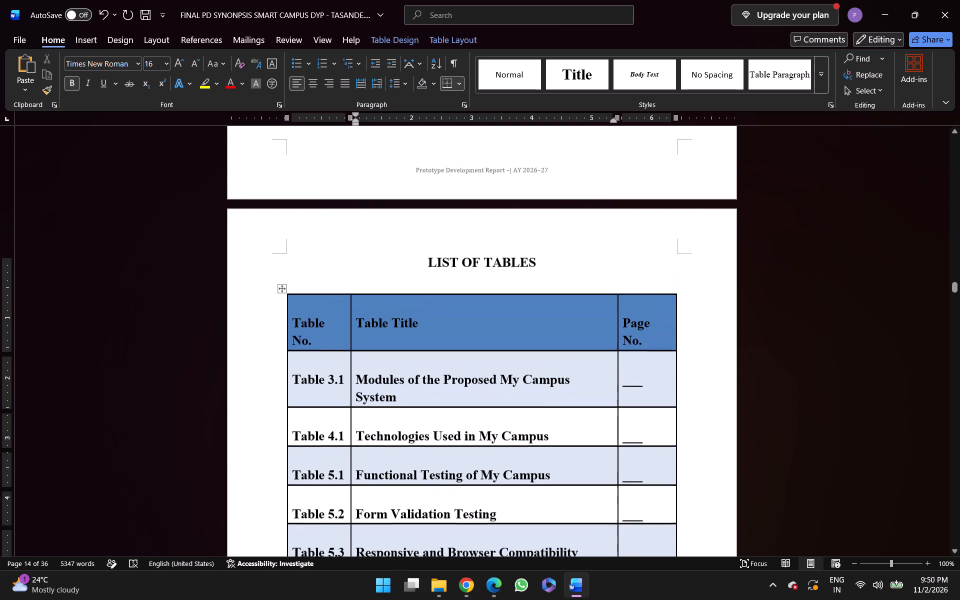
pyautogui.click(282, 291)
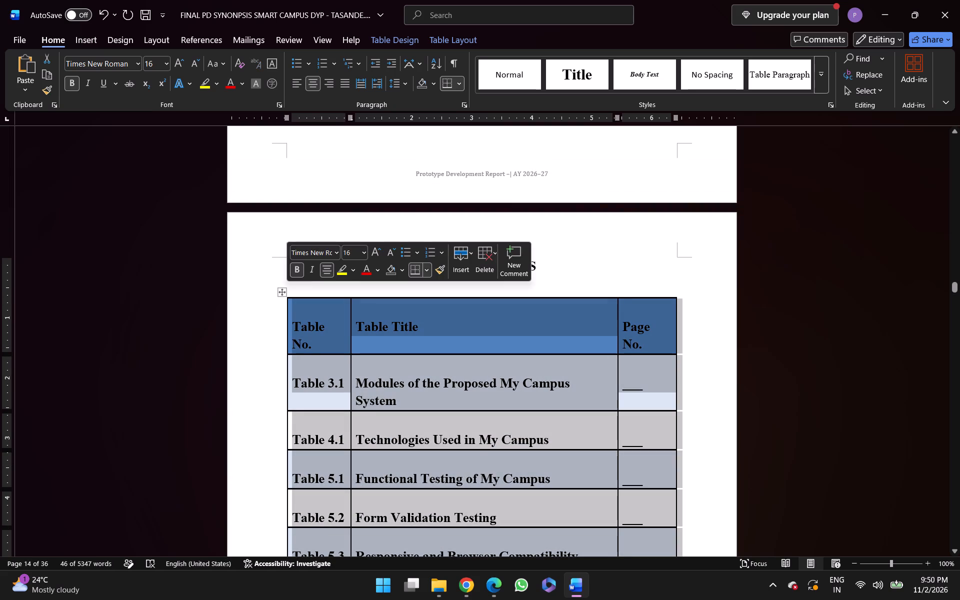
pyautogui.hotkey('ctrl', 'shift', '.')
pyautogui.click(395, 369)
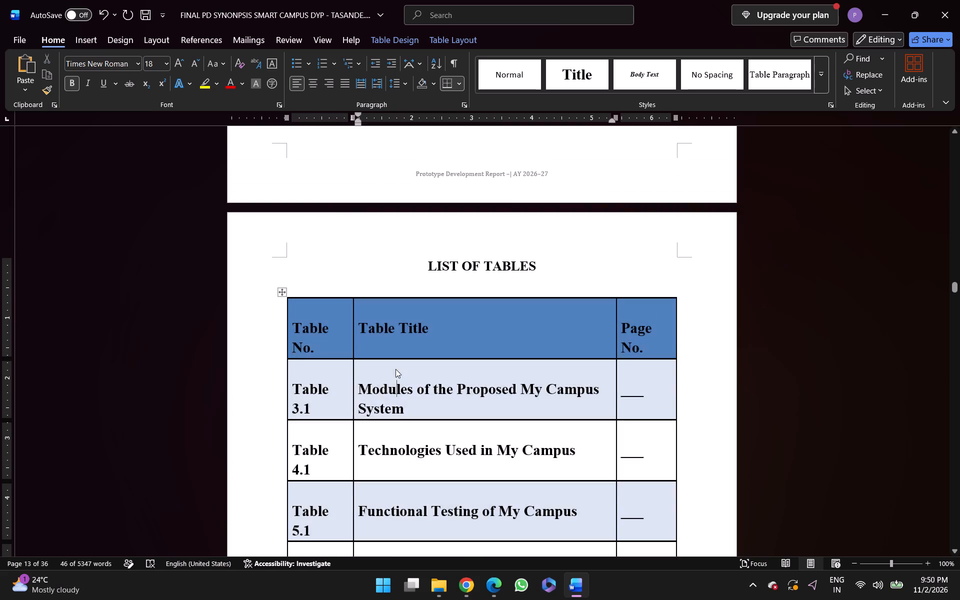
# Set the line spacing of the whole LIST OF TABLES table with the Table Title column to 1.5.
pyautogui.scroll(-7, 395, 369)
pyautogui.click(400, 88)
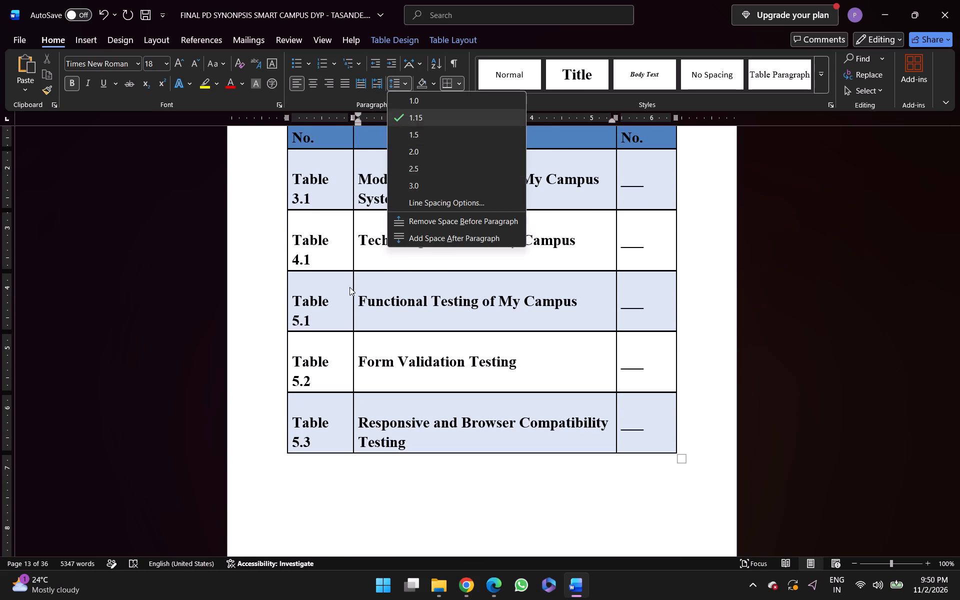
pyautogui.click(349, 291)
pyautogui.scroll(4, 349, 291)
pyautogui.click(281, 199)
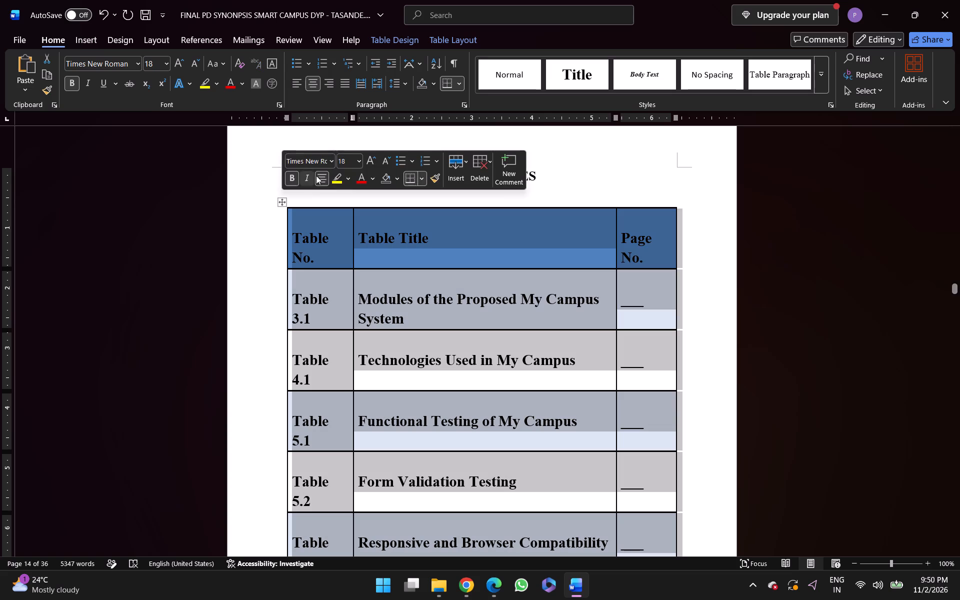
pyautogui.click(411, 84)
pyautogui.click(415, 135)
# Set the line spacing of the whole LIST OF FIGURES table after the ABSTRACT to 1.5.
pyautogui.scroll(4, 426, 307)
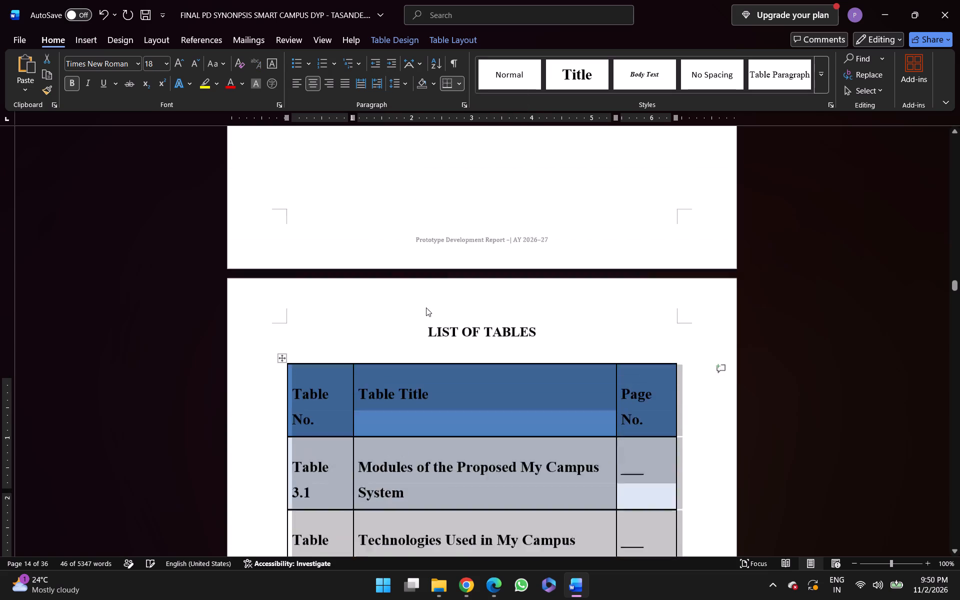
pyautogui.scroll(20, 426, 307)
pyautogui.scroll(1, 426, 307)
pyautogui.click(426, 307)
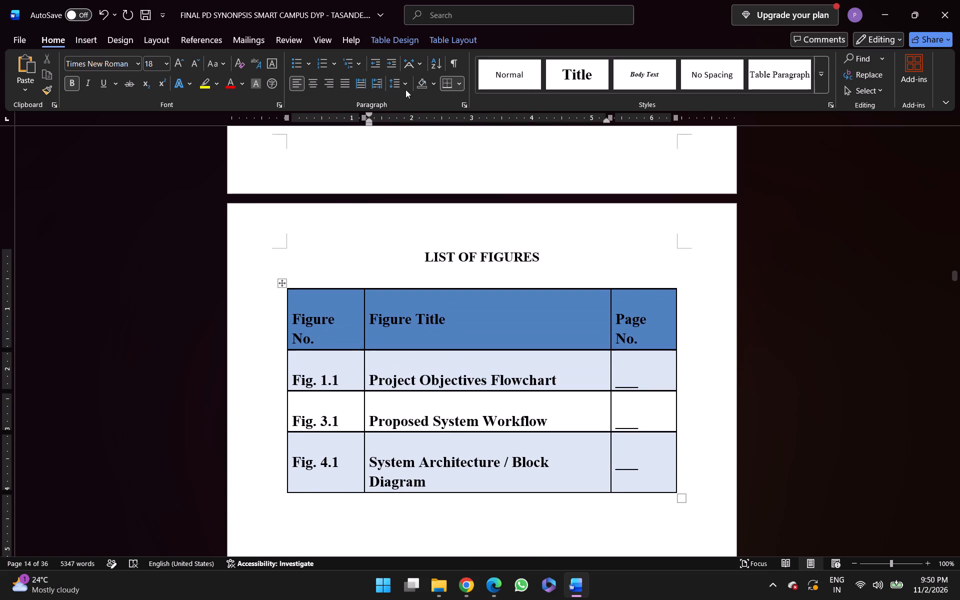
pyautogui.click(406, 87)
pyautogui.click(409, 384)
pyautogui.click(279, 287)
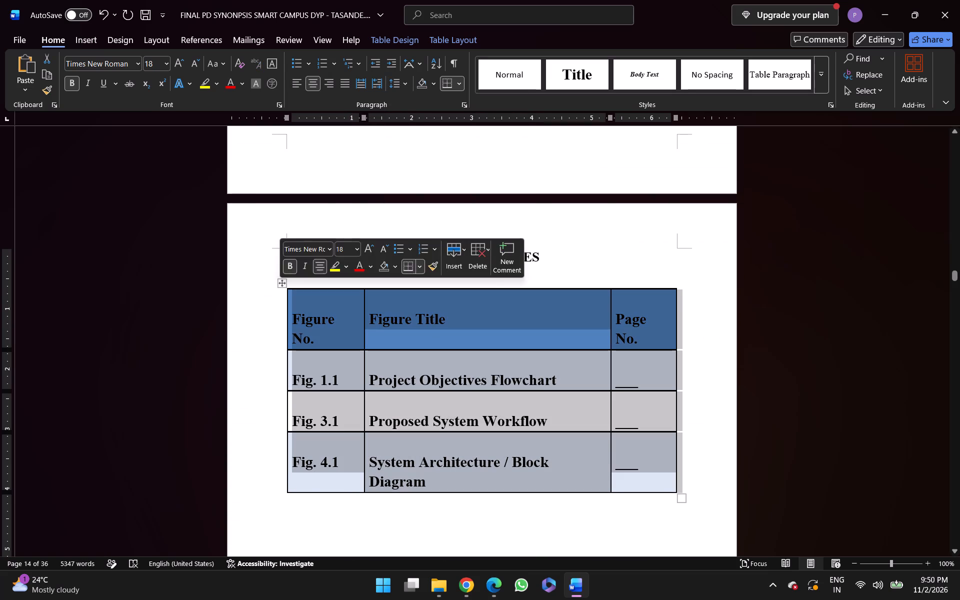
pyautogui.click(407, 89)
pyautogui.click(415, 134)
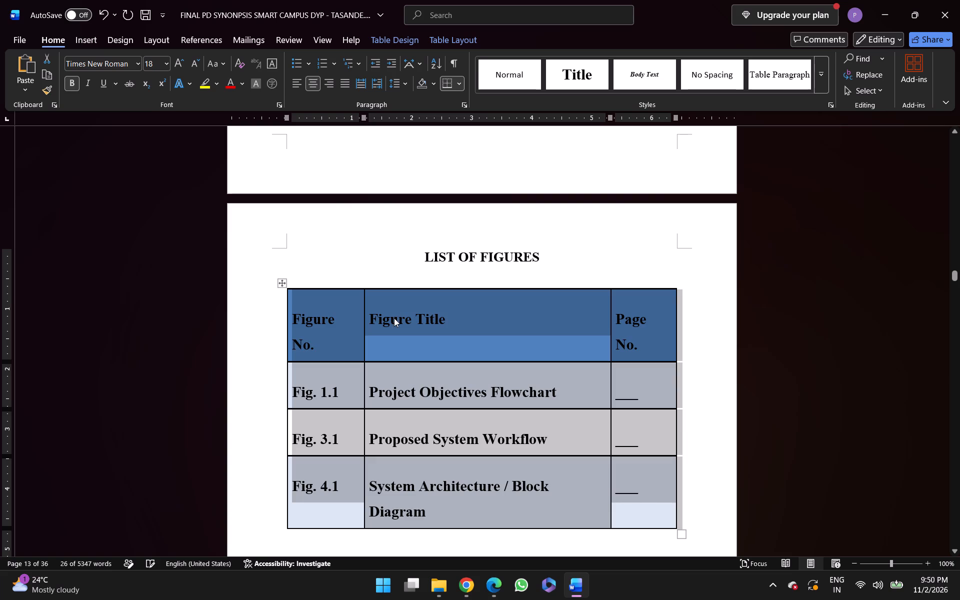
pyautogui.click(394, 318)
# Set the line spacing of the whole LIST OF ABBREVIATIONS table after the ABSTRACT to 1.5.
pyautogui.scroll(11, 394, 323)
pyautogui.scroll(-5, 394, 323)
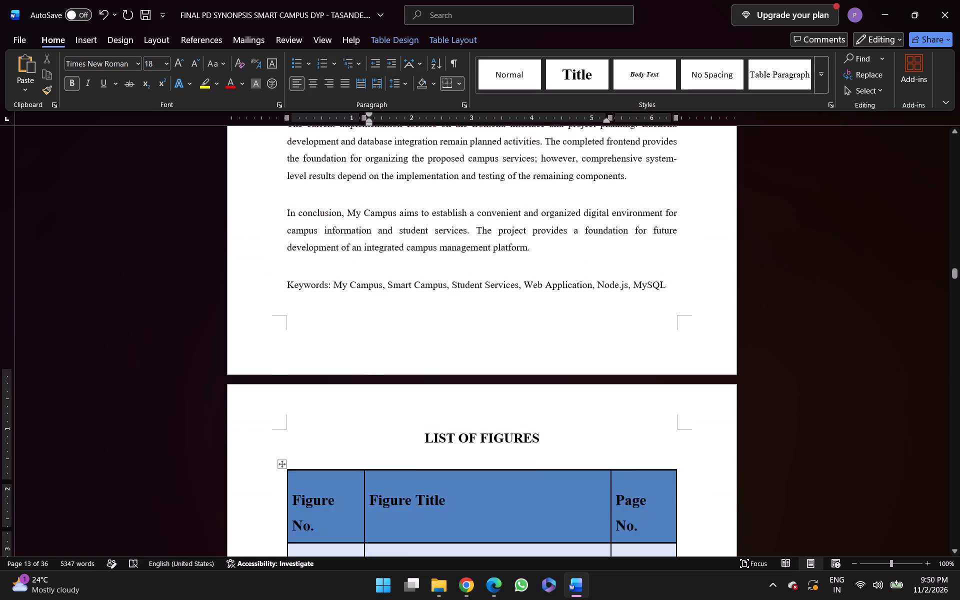
pyautogui.scroll(-14, 429, 322)
pyautogui.scroll(-20, 438, 342)
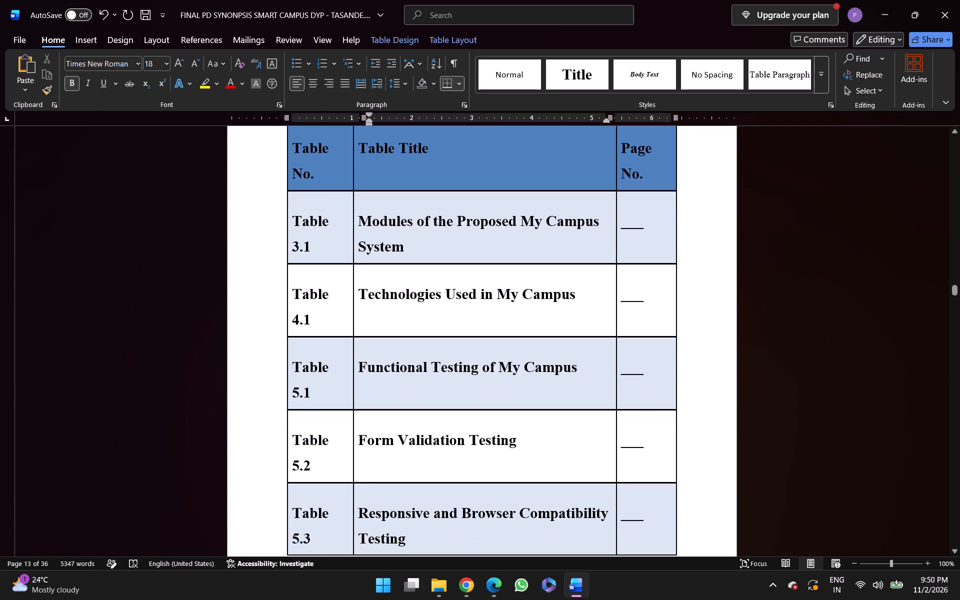
pyautogui.scroll(-19, 467, 347)
pyautogui.click(476, 351)
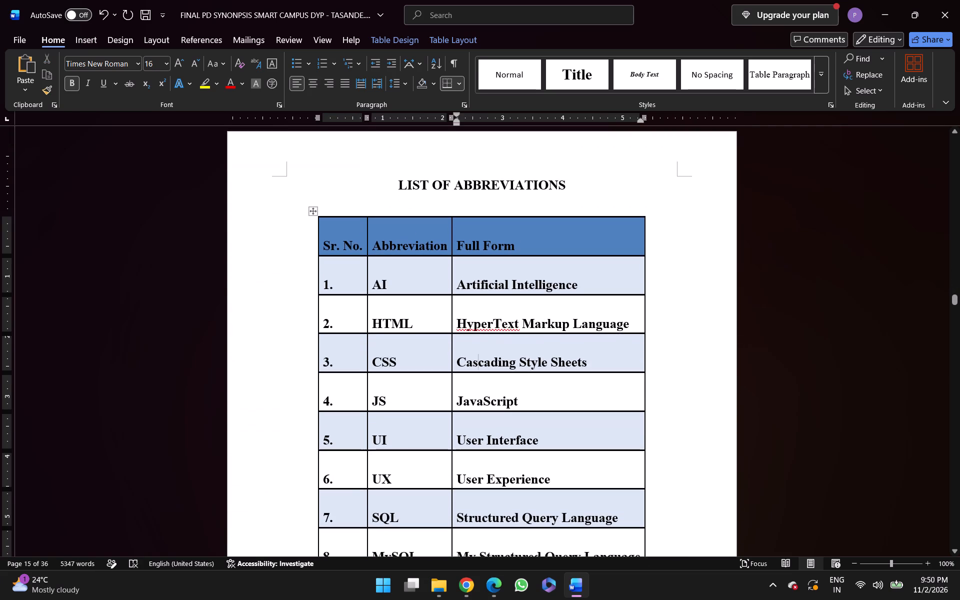
pyautogui.scroll(-2, 474, 351)
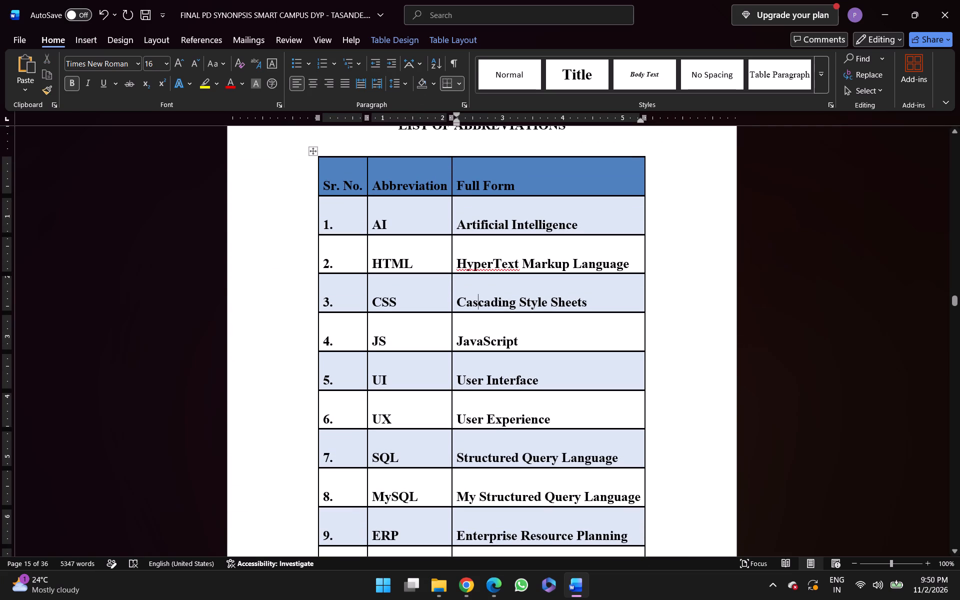
pyautogui.click(311, 153)
pyautogui.click(390, 80)
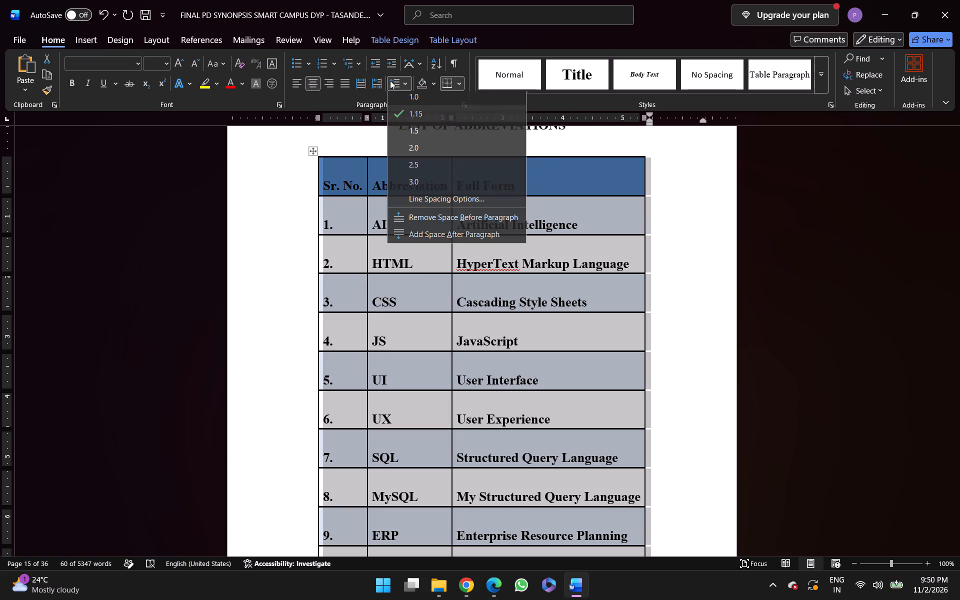
pyautogui.click(413, 129)
# Increase the font size of the whole LIST OF ABBREVIATIONS table after the ABSTRACT by one increment.
pyautogui.click(170, 62)
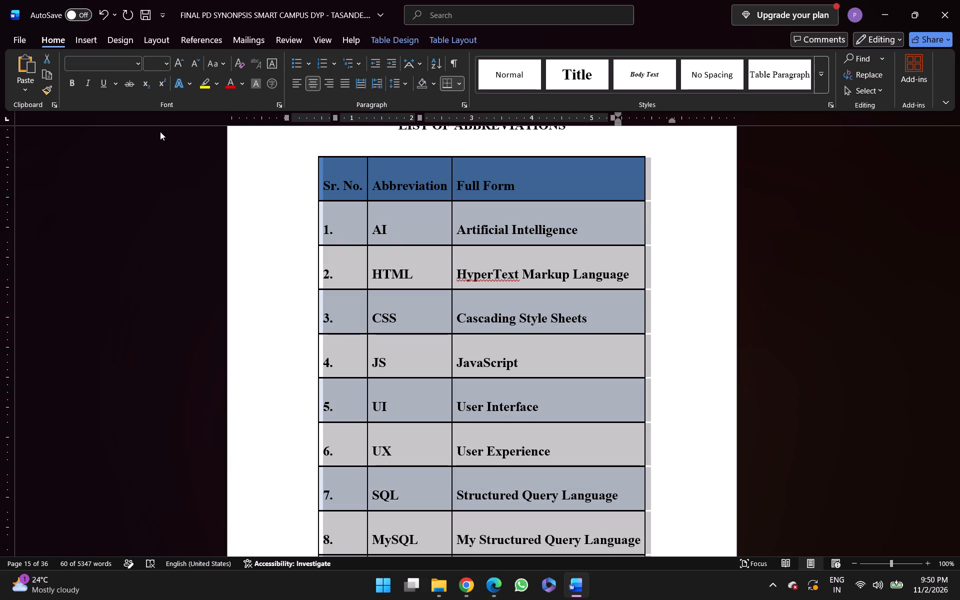
pyautogui.hotkey('ctrl', 'shift', '.')
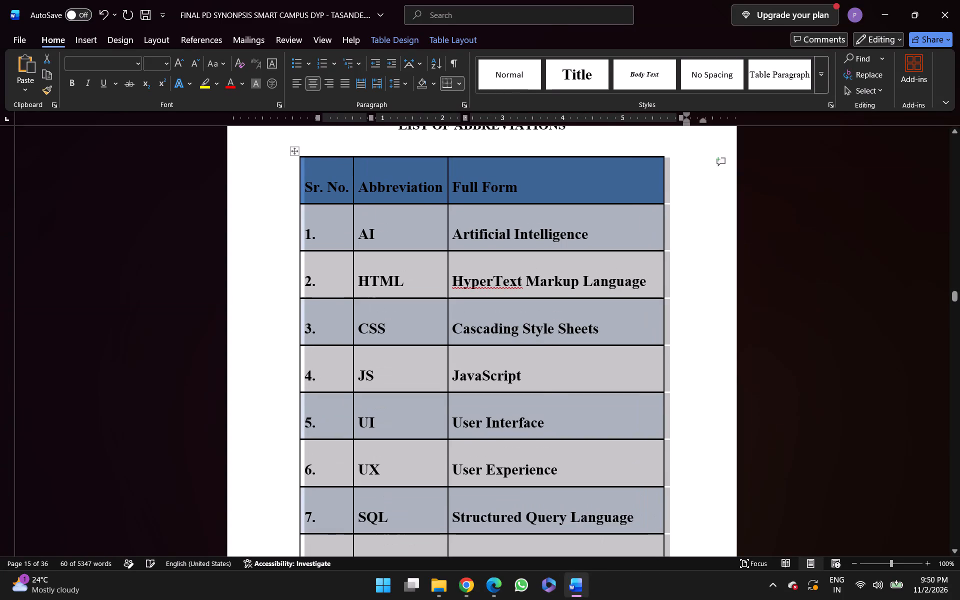
# Check how the LIST OF ABBREVIATIONS table flows across its pages and how the start of CHAPTER 1: INTRODUCTION is laid out.
pyautogui.click(444, 349)
pyautogui.click(442, 345)
pyautogui.scroll(-4, 442, 340)
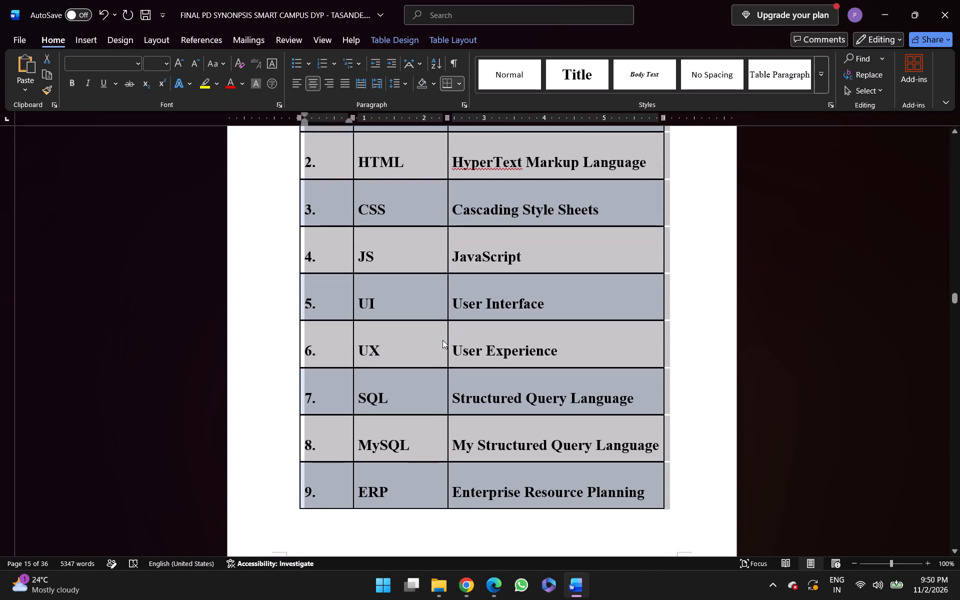
pyautogui.scroll(-11, 442, 340)
pyautogui.click(442, 340)
pyautogui.scroll(-6, 442, 340)
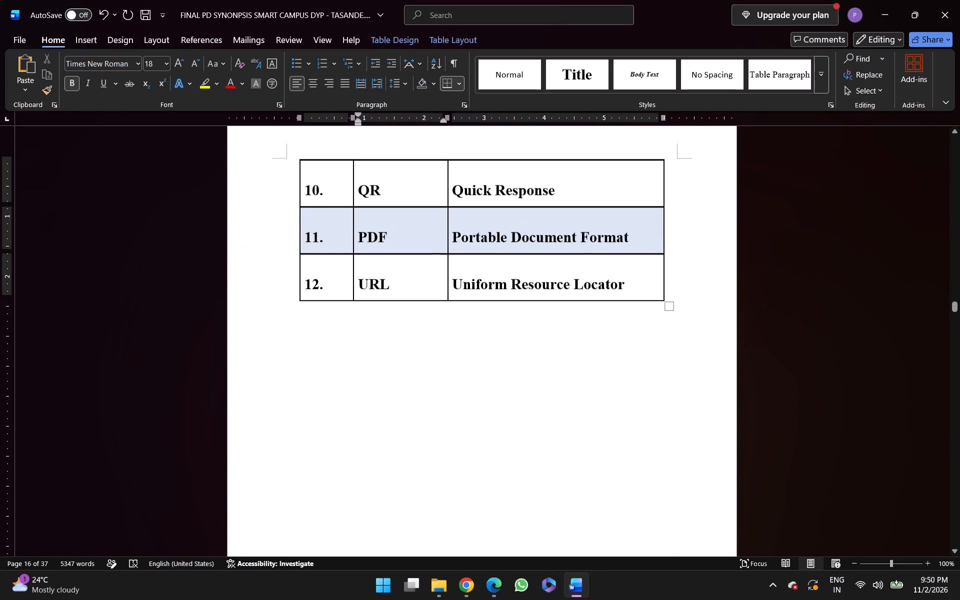
pyautogui.scroll(-18, 442, 340)
pyautogui.scroll(17, 442, 340)
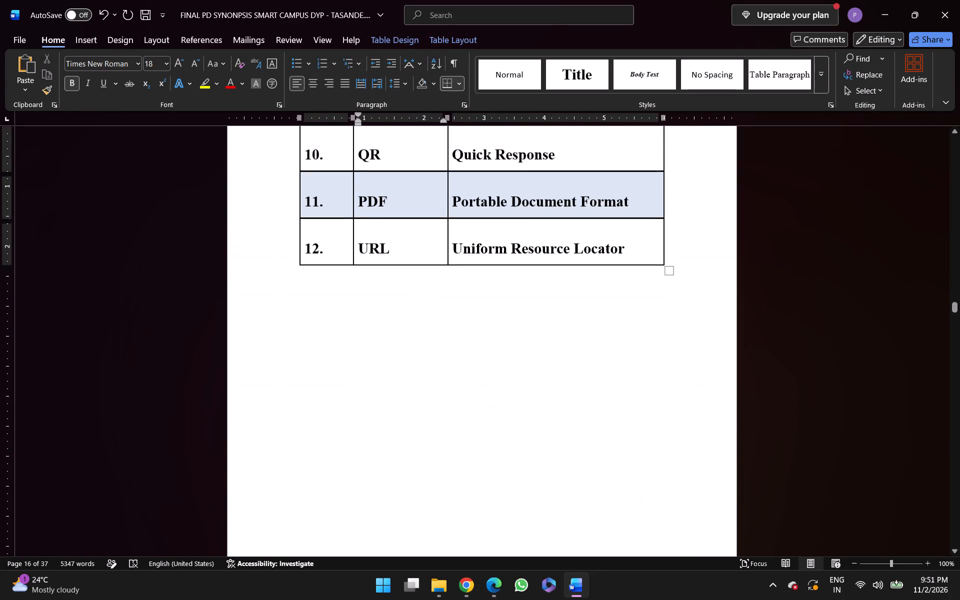
pyautogui.scroll(10, 442, 340)
pyautogui.scroll(16, 463, 33)
pyautogui.scroll(6, 443, 1)
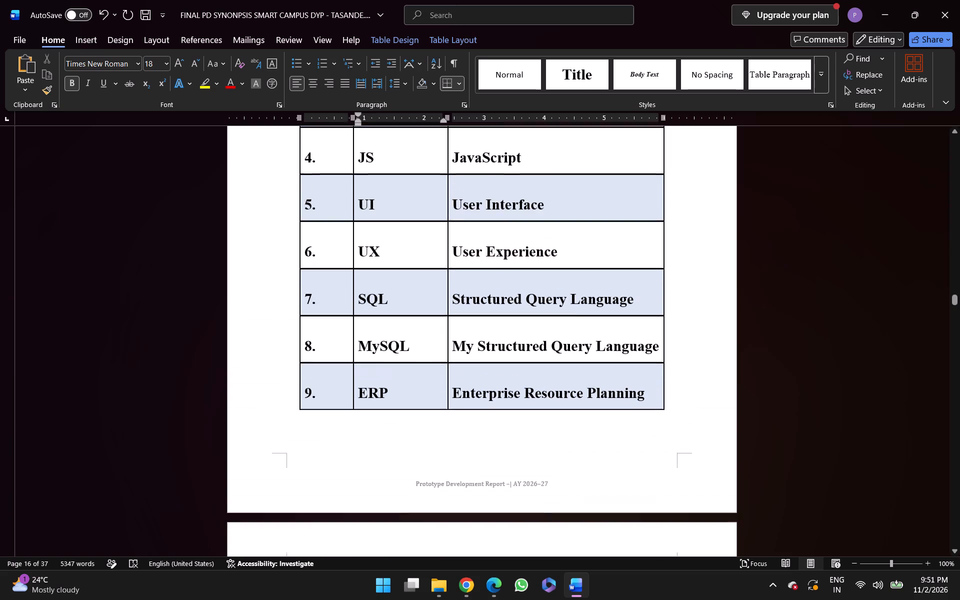
pyautogui.scroll(9, 573, 487)
pyautogui.scroll(19, 592, 519)
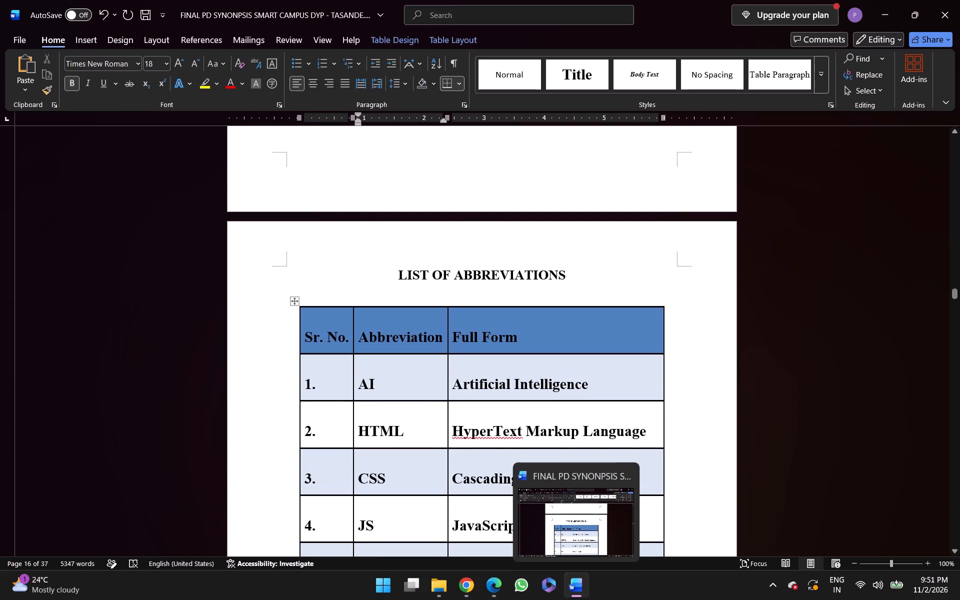
pyautogui.scroll(20, 576, 344)
pyautogui.scroll(-11, 576, 344)
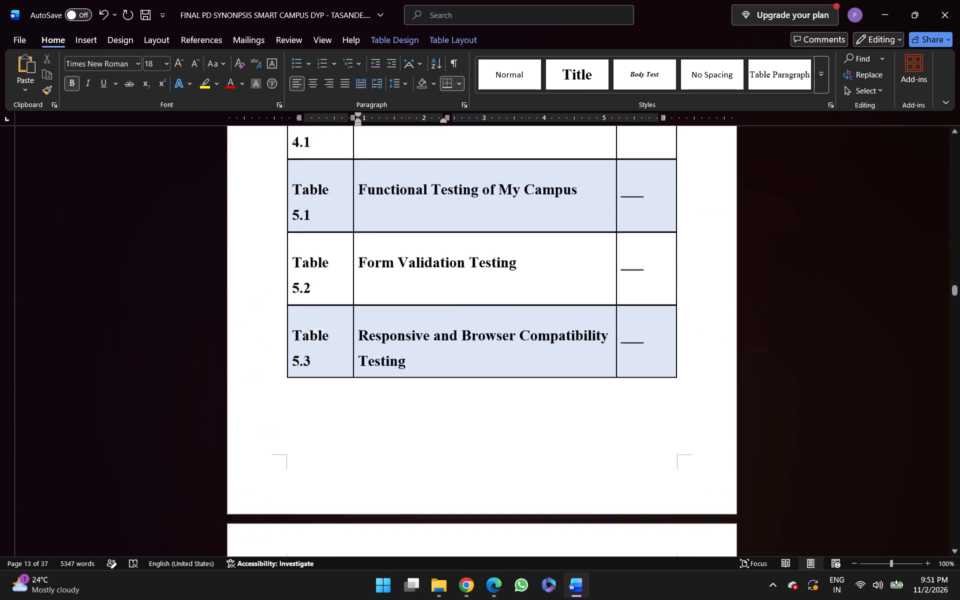
pyautogui.scroll(-20, 576, 344)
pyautogui.scroll(-20, 576, 344)
pyautogui.scroll(-11, 576, 344)
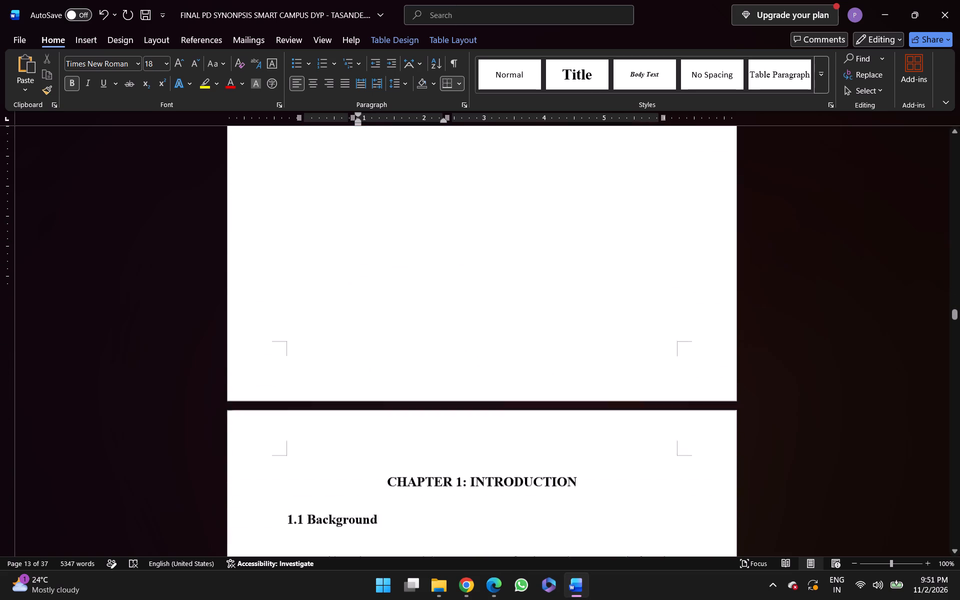
pyautogui.scroll(-6, 576, 344)
pyautogui.click(386, 223)
pyautogui.click(366, 319)
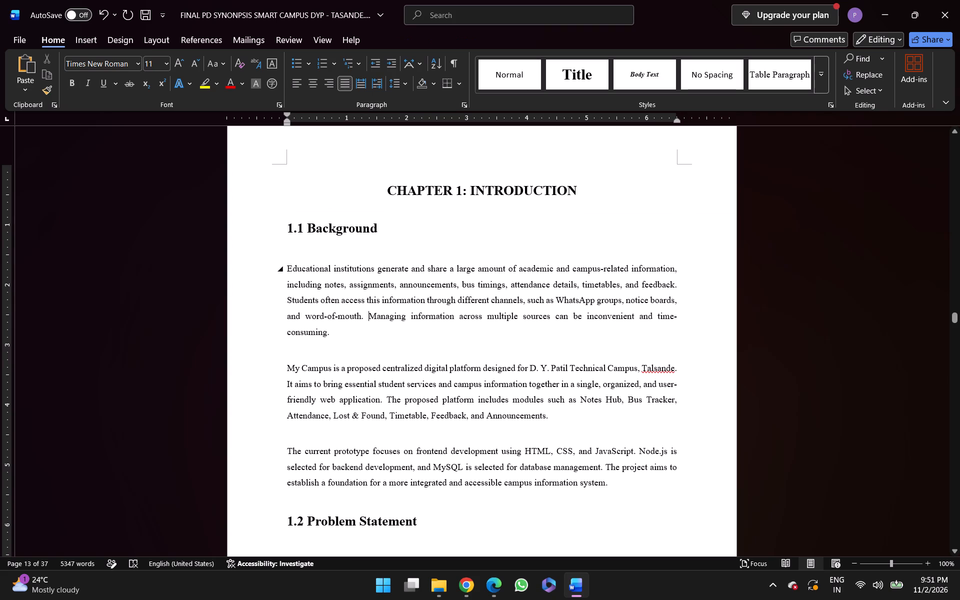
pyautogui.click(475, 294)
pyautogui.click(447, 276)
pyautogui.scroll(20, 356, 299)
pyautogui.scroll(4, 356, 299)
pyautogui.scroll(-7, 357, 300)
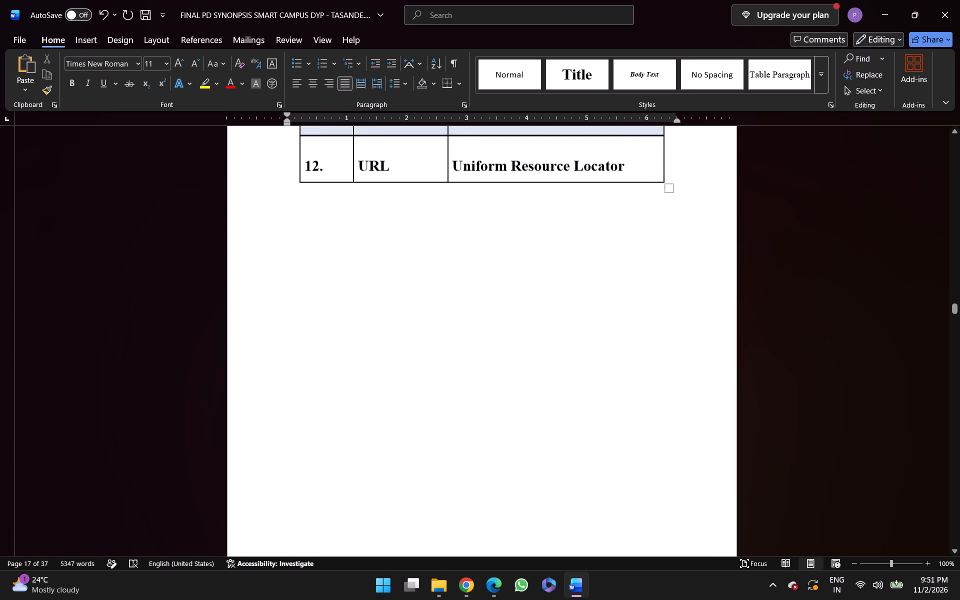
pyautogui.scroll(-17, 371, 300)
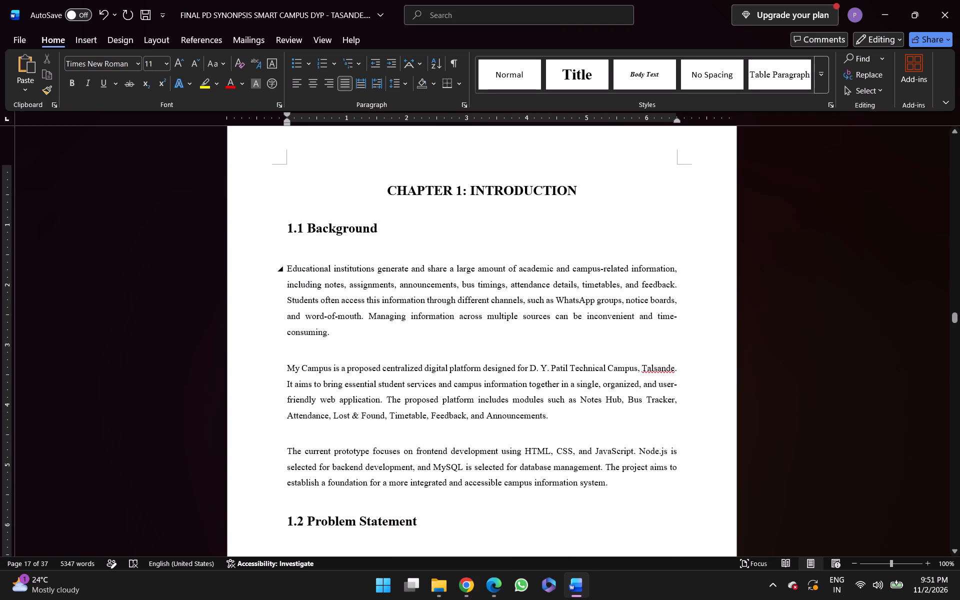
# Increase the font size of the three body paragraphs under 1.1 Background to 12.
pyautogui.moveTo(285, 267); pyautogui.dragTo(609, 486)
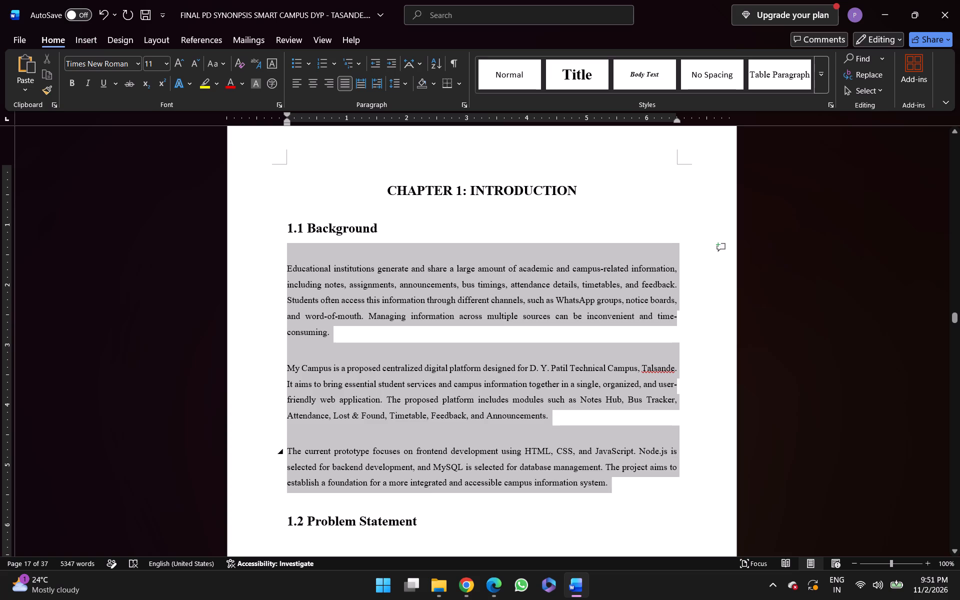
pyautogui.moveTo(609, 486); pyautogui.dragTo(610, 486)
pyautogui.hotkey('ctrl', 'shift', '.')
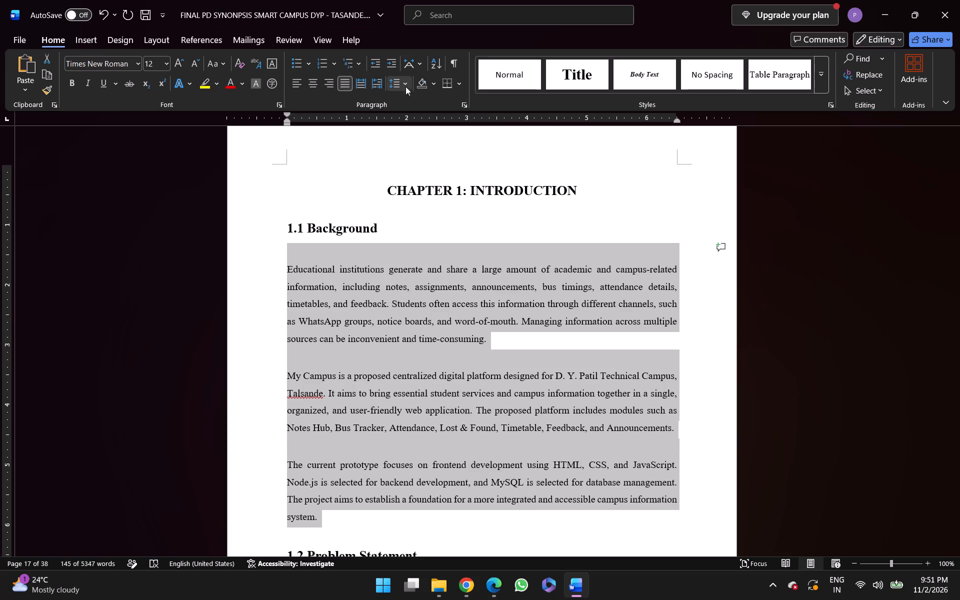
pyautogui.click(389, 86)
pyautogui.click(338, 245)
pyautogui.click(441, 200)
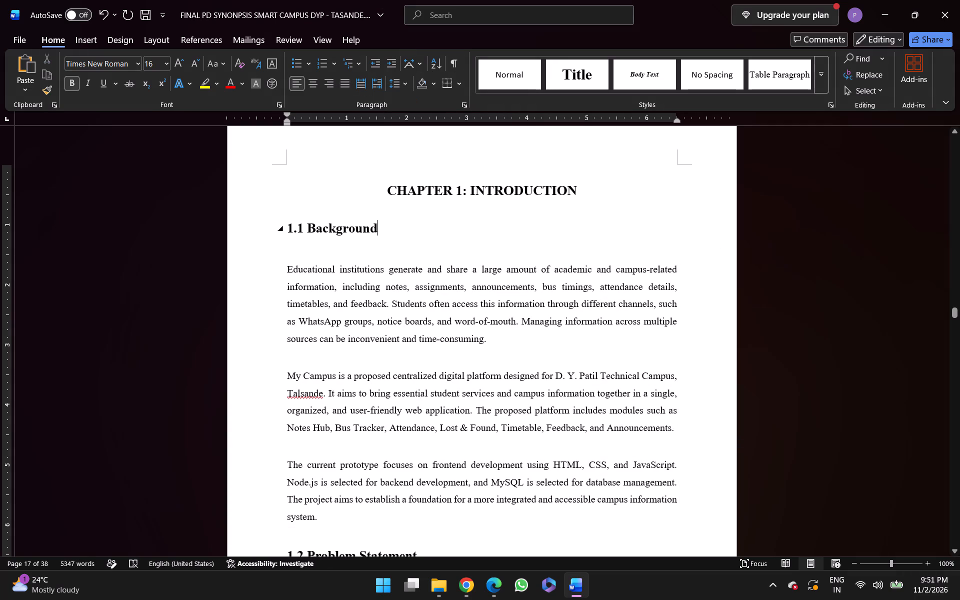
pyautogui.click(364, 216)
# Increase the font size of the first paragraph under 1.2 Problem Statement to 12.
pyautogui.scroll(-1, 404, 244)
pyautogui.click(456, 172)
pyautogui.click(453, 155)
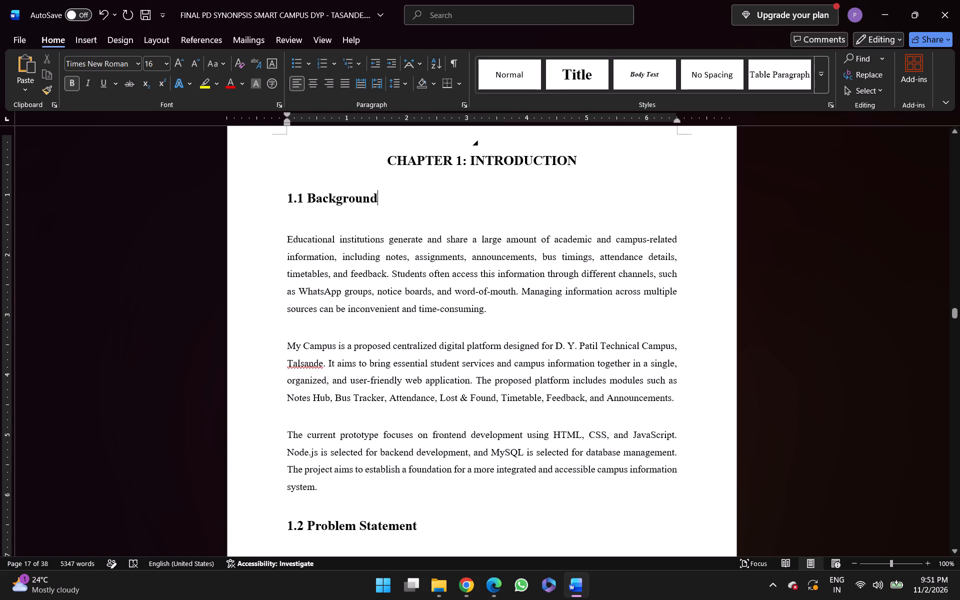
pyautogui.scroll(-15, 447, 200)
pyautogui.scroll(5, 447, 201)
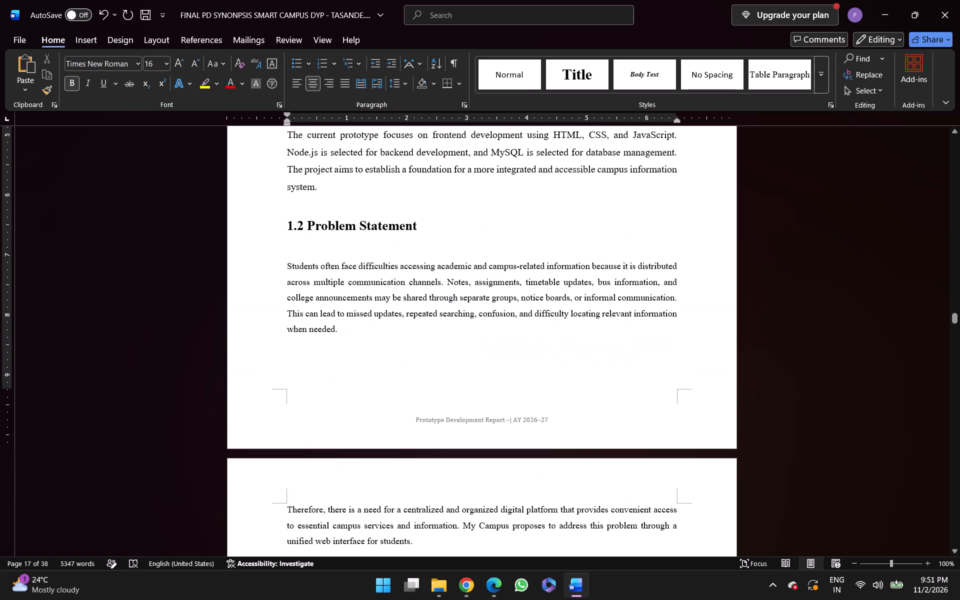
pyautogui.moveTo(288, 266); pyautogui.dragTo(496, 331)
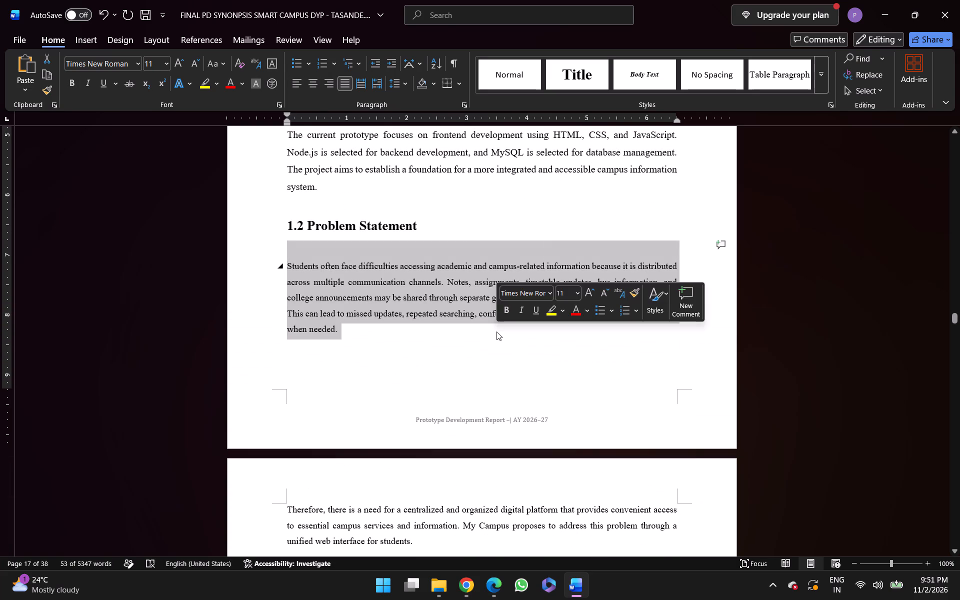
pyautogui.hotkey('ctrl', 'shift', '.')
pyautogui.click(496, 331)
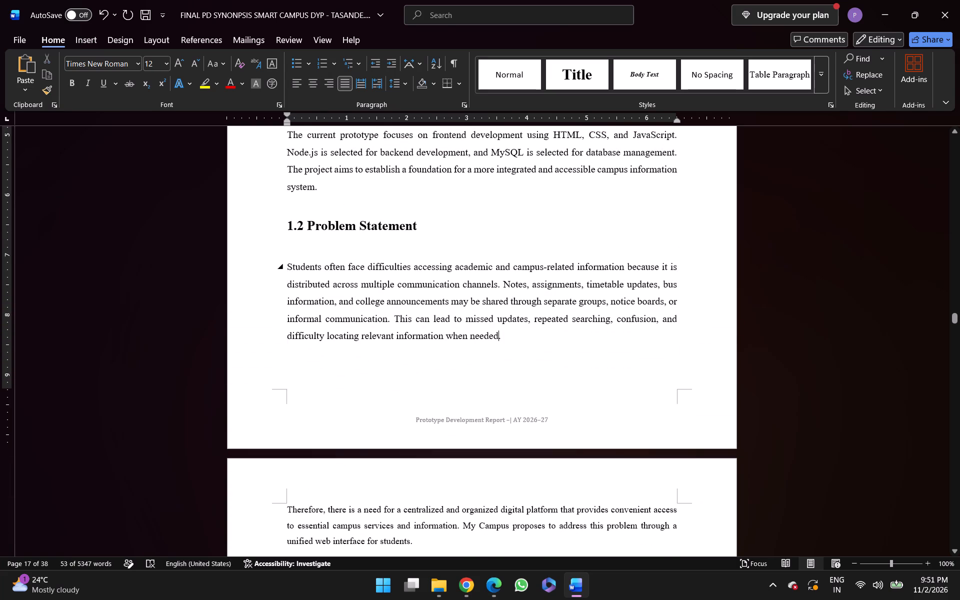
# Increase the font size of the closing 1.2 Problem Statement paragraph, starting with "Therefore", to 12.
pyautogui.scroll(-5, 469, 294)
pyautogui.scroll(-3, 327, 381)
pyautogui.scroll(7, 328, 381)
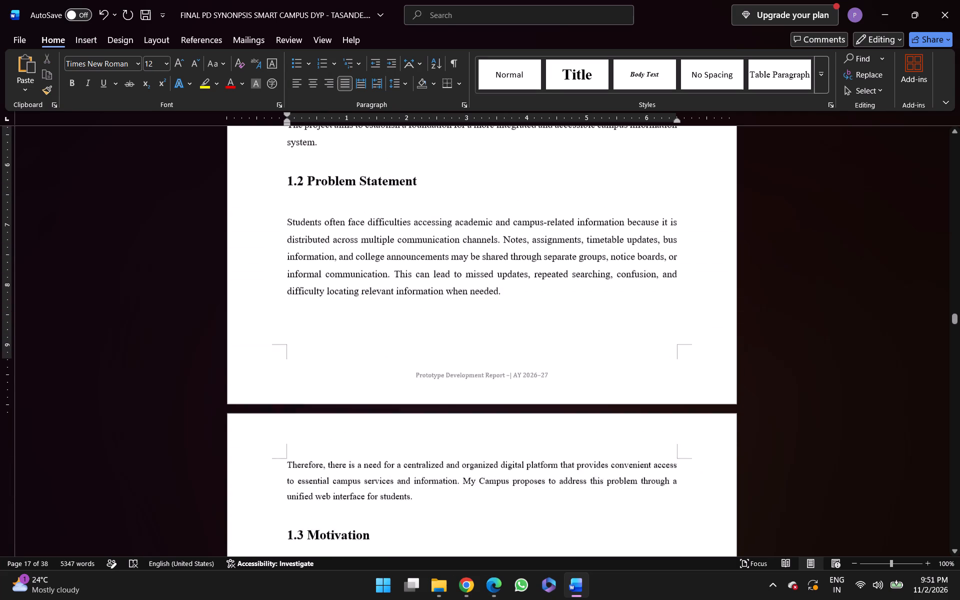
pyautogui.scroll(5, 328, 381)
pyautogui.scroll(-11, 328, 381)
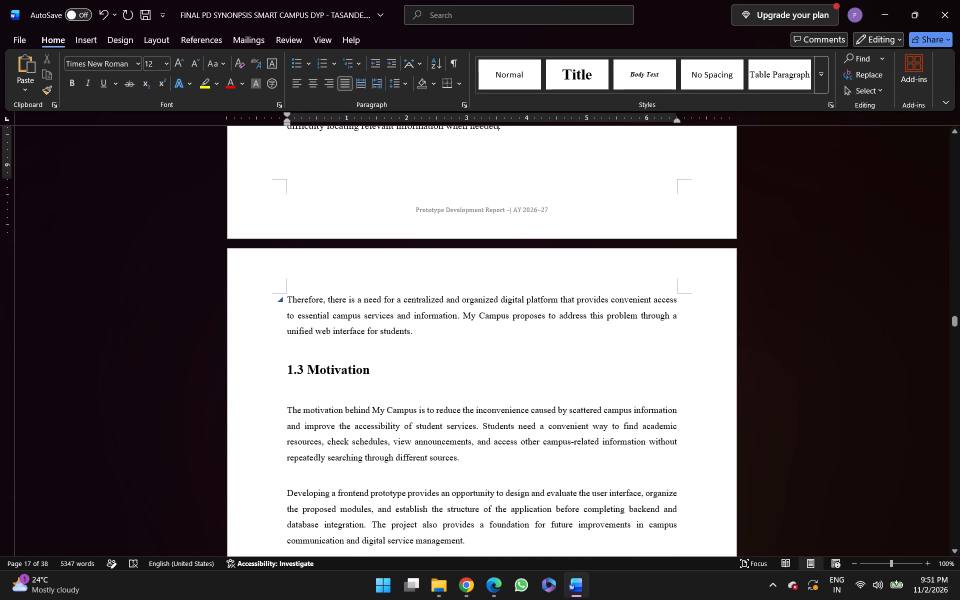
pyautogui.moveTo(289, 302); pyautogui.dragTo(454, 334)
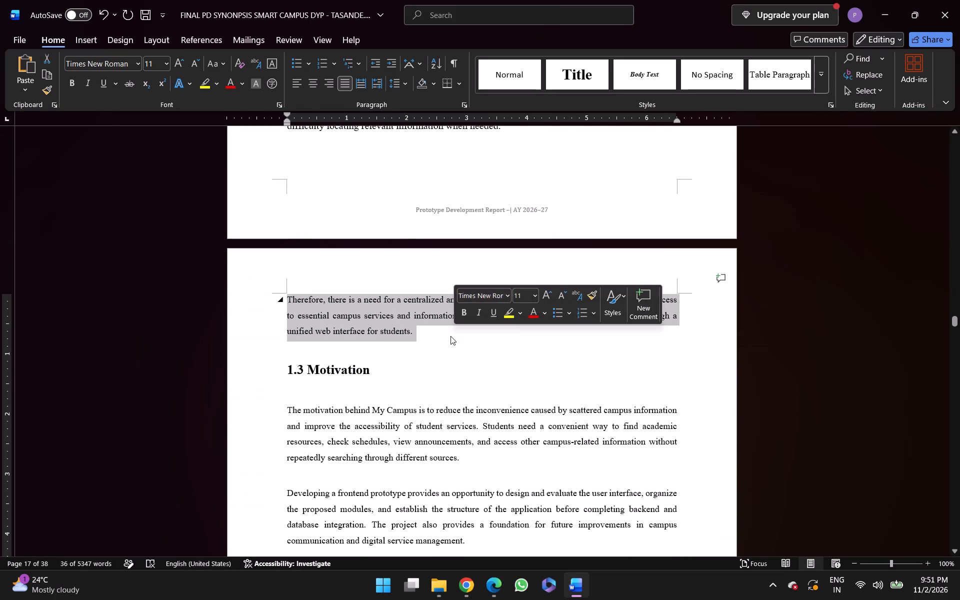
pyautogui.hotkey('ctrl', 'shift', '.')
# Increase the font size of both paragraphs under 1.3 Motivation to 12 and check their line spacing.
pyautogui.scroll(-4, 317, 411)
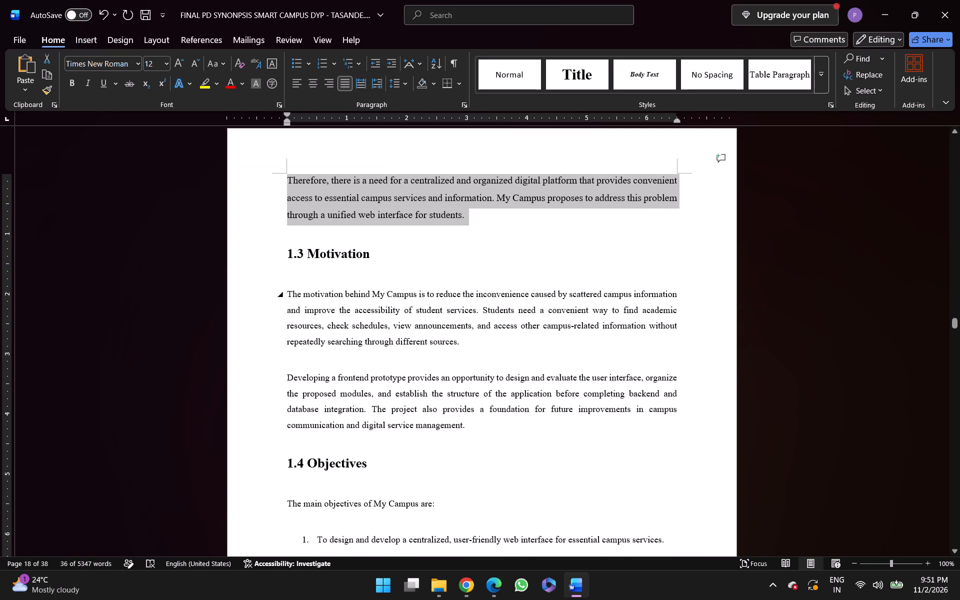
pyautogui.moveTo(278, 291); pyautogui.dragTo(331, 312)
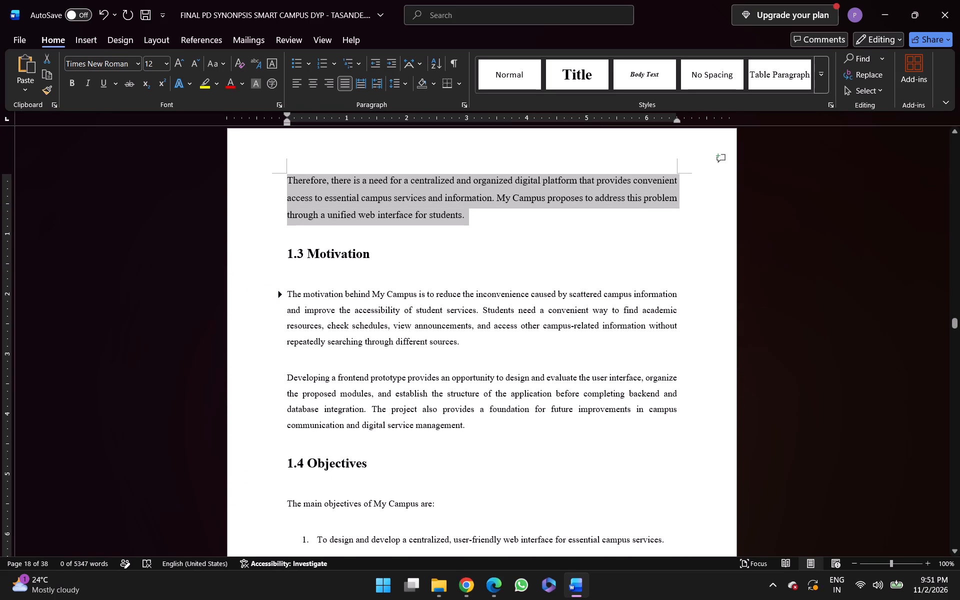
pyautogui.click(293, 296)
pyautogui.moveTo(287, 295); pyautogui.dragTo(480, 432)
pyautogui.hotkey('ctrl', 'shift', '.')
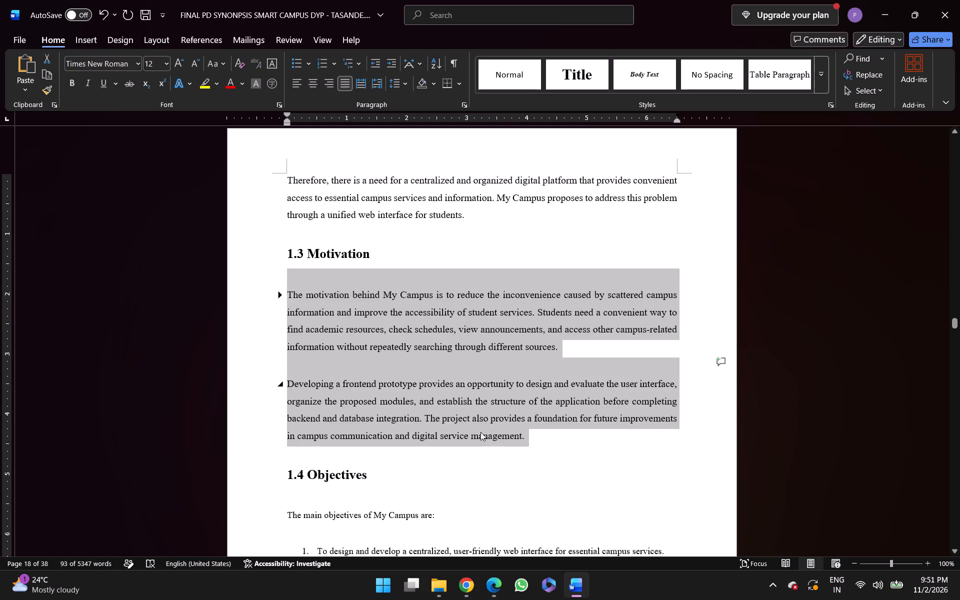
pyautogui.click(505, 382)
pyautogui.click(398, 79)
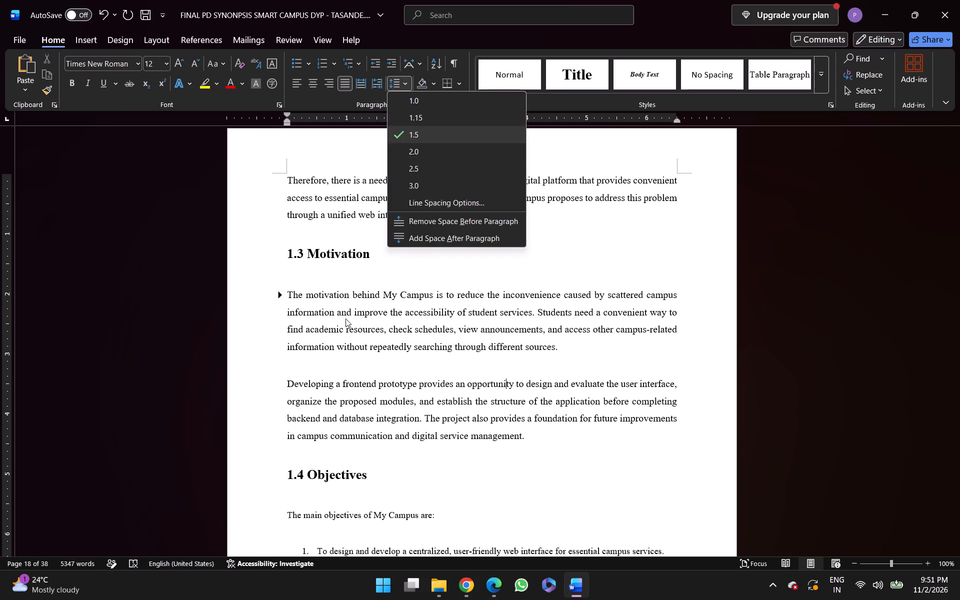
pyautogui.click(345, 321)
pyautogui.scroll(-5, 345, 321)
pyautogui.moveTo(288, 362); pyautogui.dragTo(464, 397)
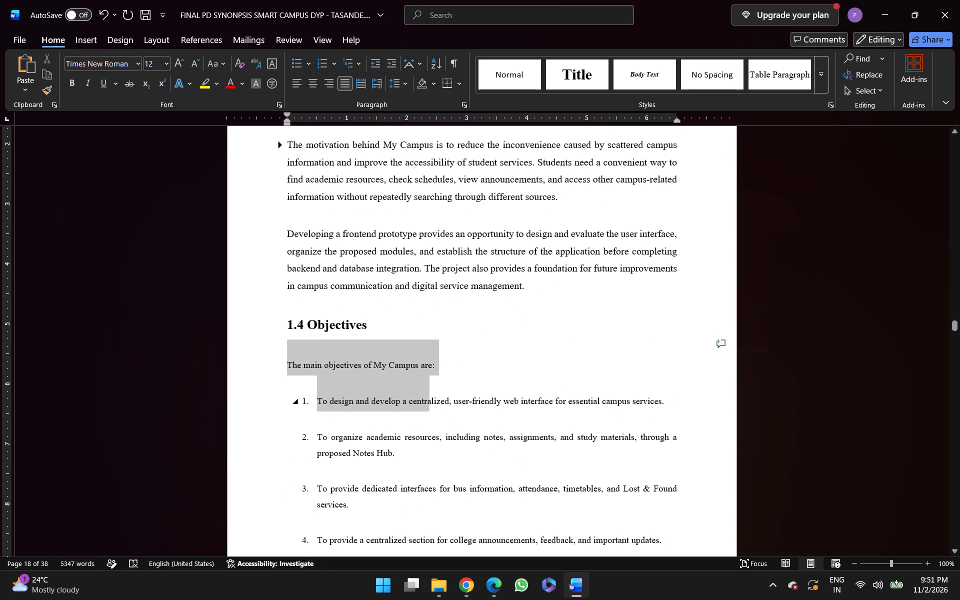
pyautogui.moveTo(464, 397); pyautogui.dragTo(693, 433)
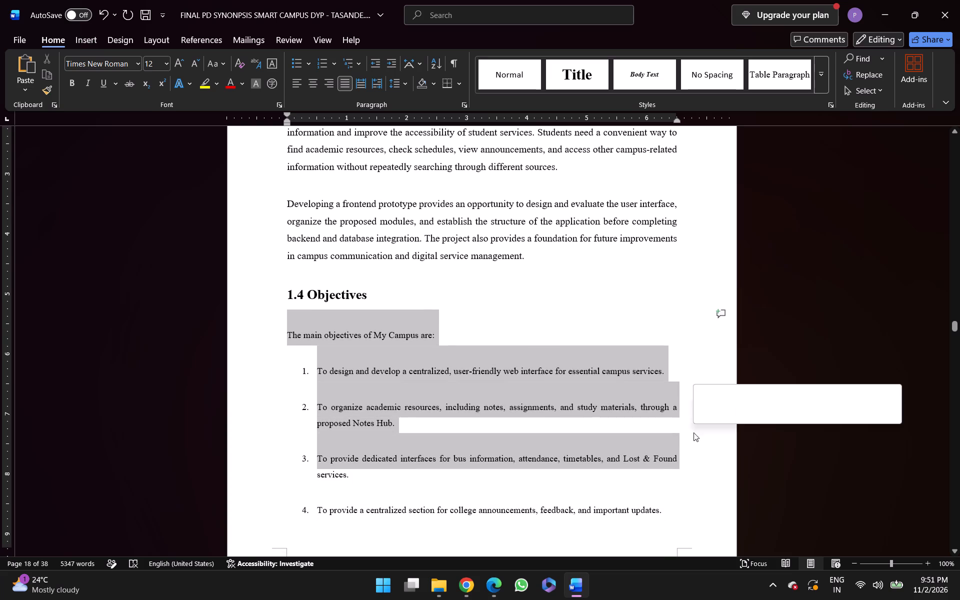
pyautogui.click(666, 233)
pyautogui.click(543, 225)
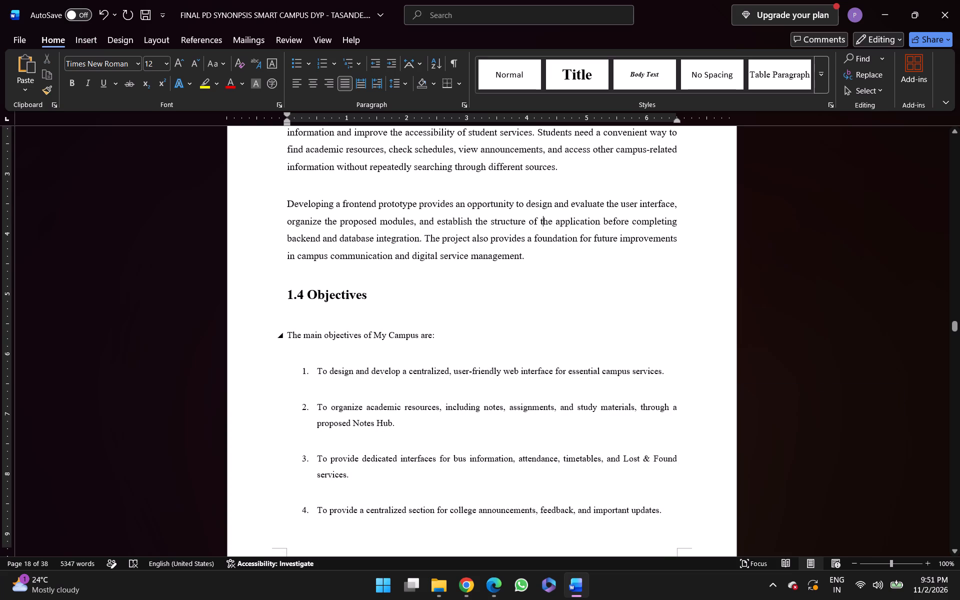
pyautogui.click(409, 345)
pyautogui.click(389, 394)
# Increase the font size of the 1.4 Objectives introductory line and all five numbered objectives to 12.
pyautogui.moveTo(285, 335); pyautogui.dragTo(288, 335)
pyautogui.moveTo(288, 335); pyautogui.dragTo(679, 439)
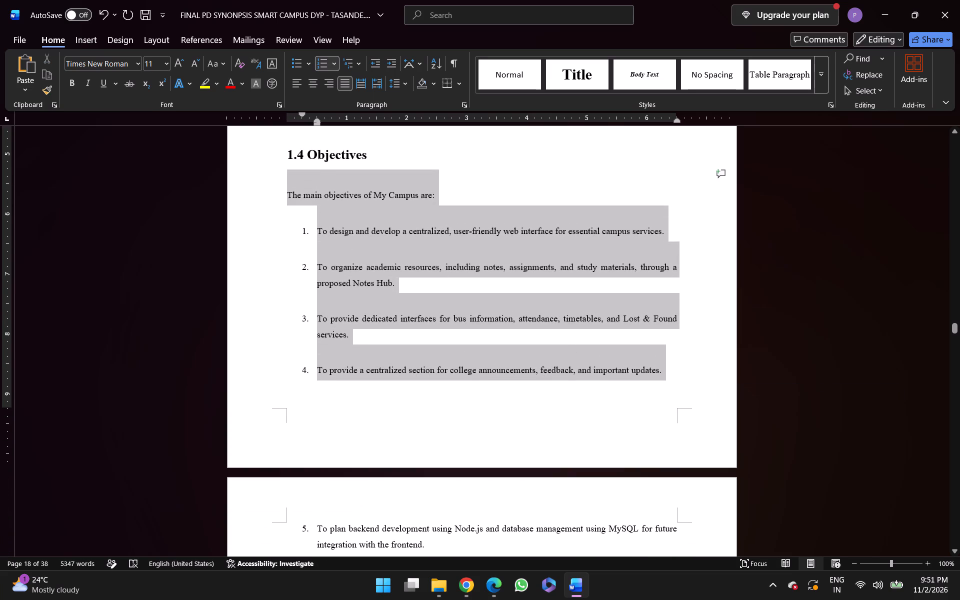
pyautogui.moveTo(679, 439); pyautogui.dragTo(630, 361)
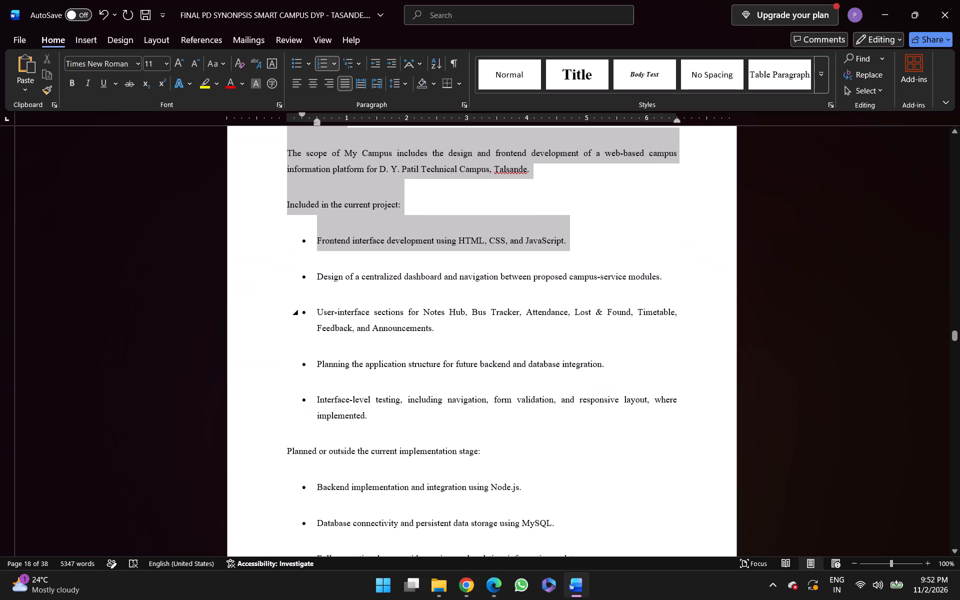
pyautogui.moveTo(630, 361); pyautogui.dragTo(665, 461)
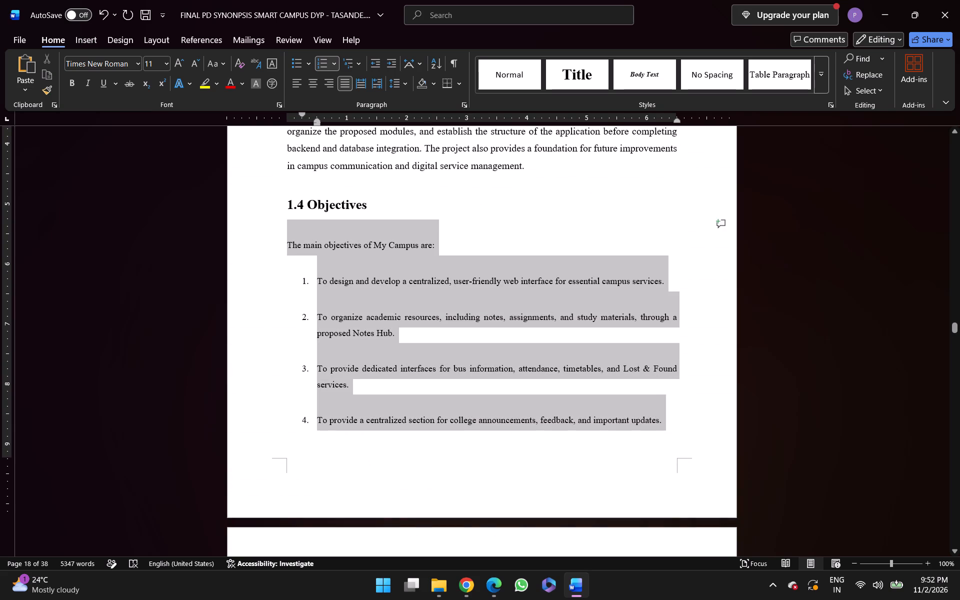
pyautogui.moveTo(665, 461); pyautogui.dragTo(622, 404)
pyautogui.hotkey('ctrl', 'shift', '.')
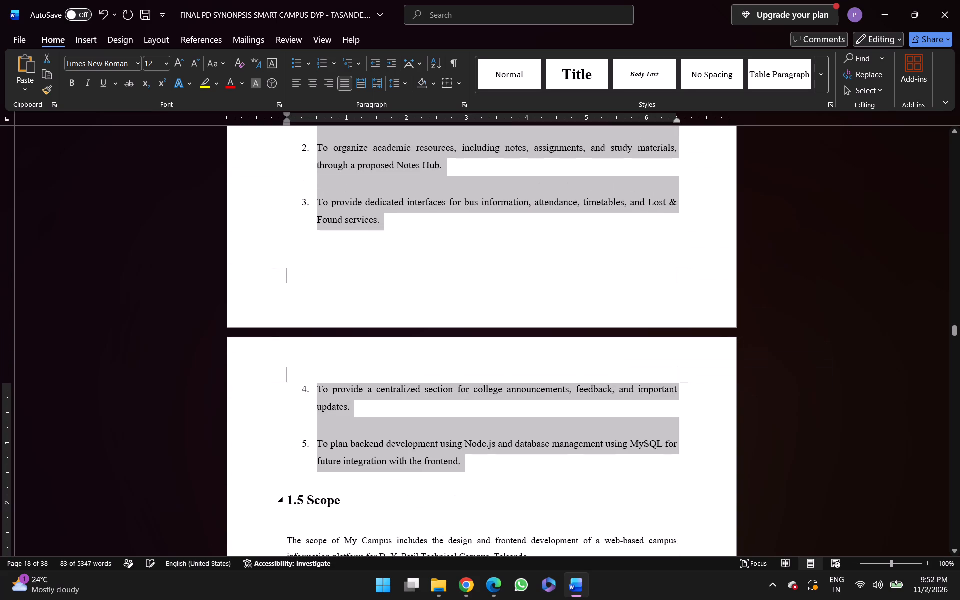
# Increase the font size of all body text and bullets under 1.5 Scope, through the closing "current project stage" paragraph, to 12.
pyautogui.scroll(3, 486, 461)
pyautogui.scroll(-11, 486, 460)
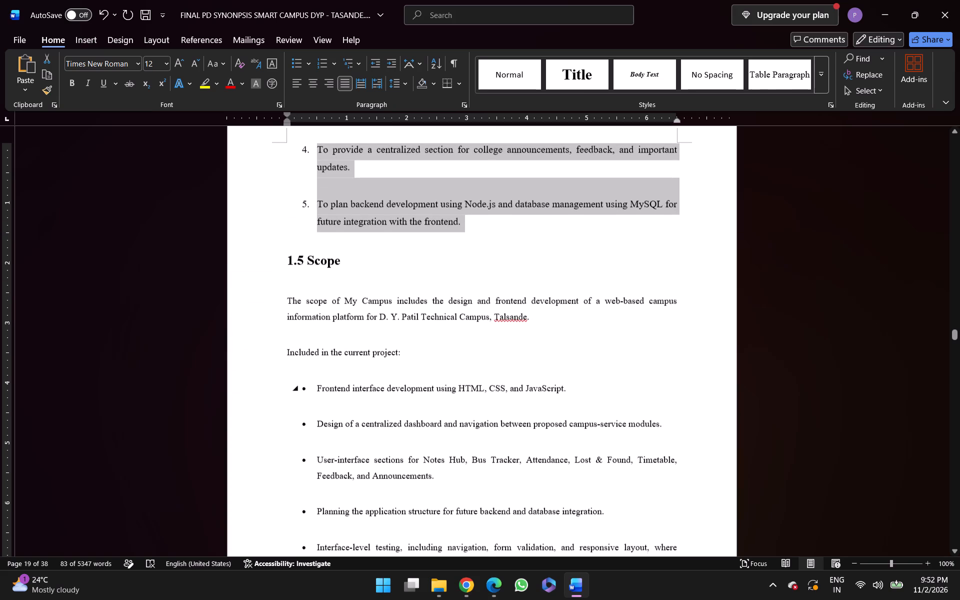
pyautogui.moveTo(286, 301); pyautogui.dragTo(648, 596)
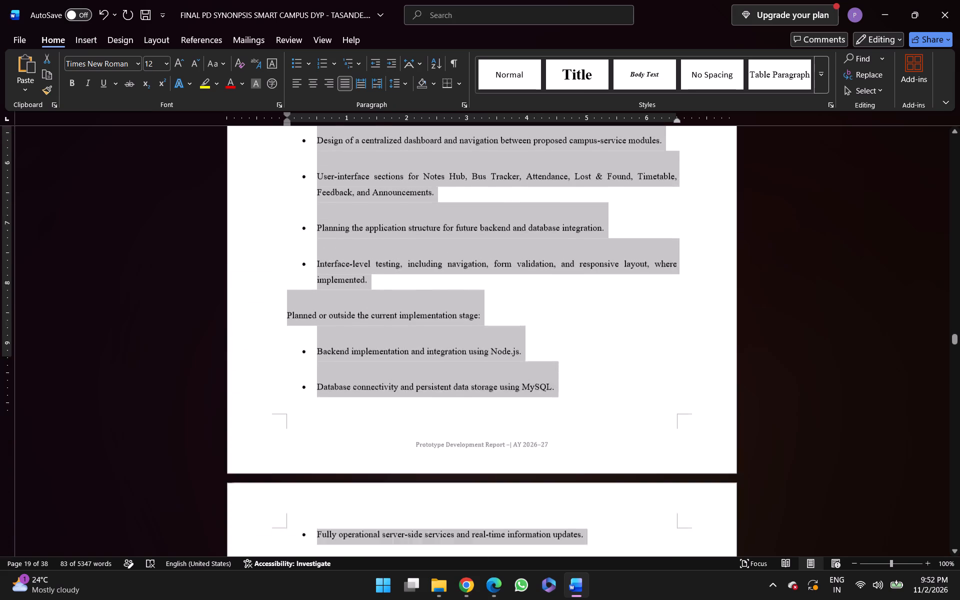
pyautogui.moveTo(648, 596); pyautogui.dragTo(662, 538)
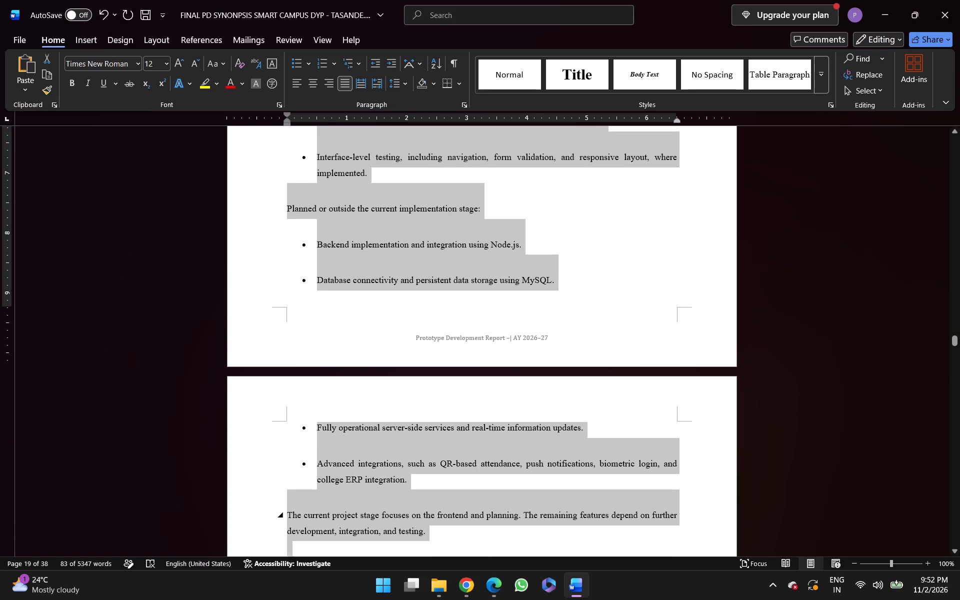
pyautogui.moveTo(662, 538); pyautogui.dragTo(614, 46)
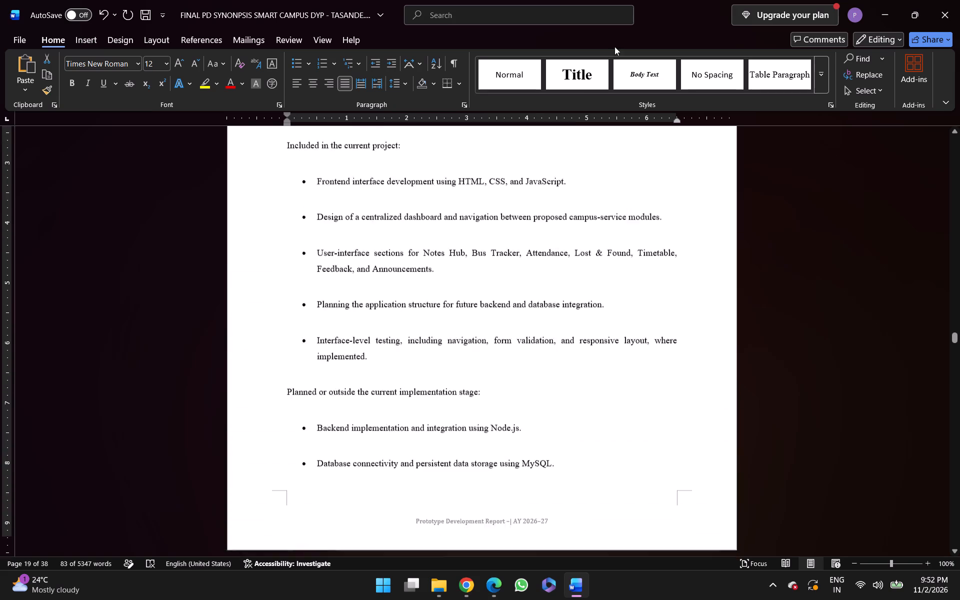
pyautogui.moveTo(614, 46); pyautogui.dragTo(621, 439)
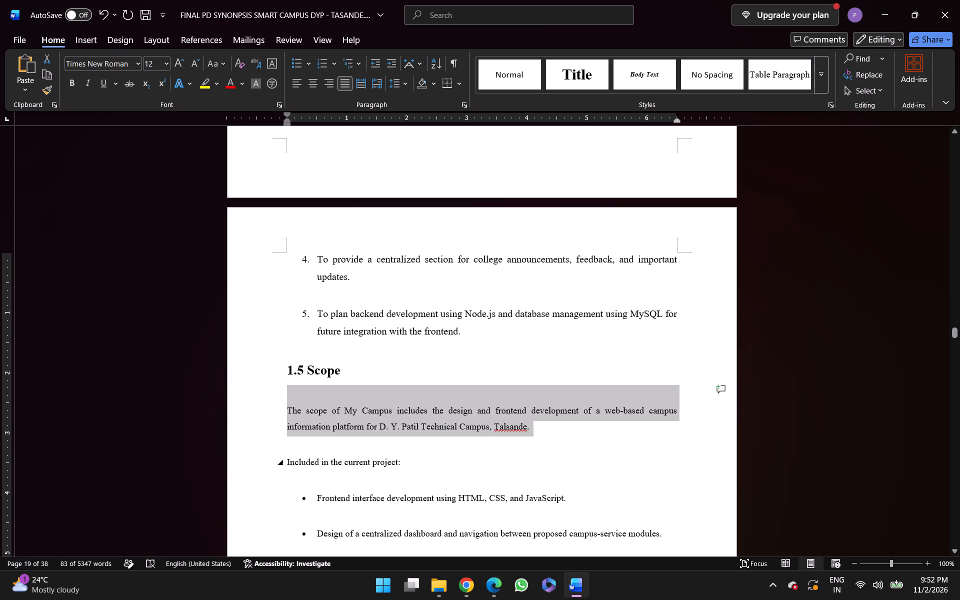
pyautogui.moveTo(621, 439); pyautogui.dragTo(677, 537)
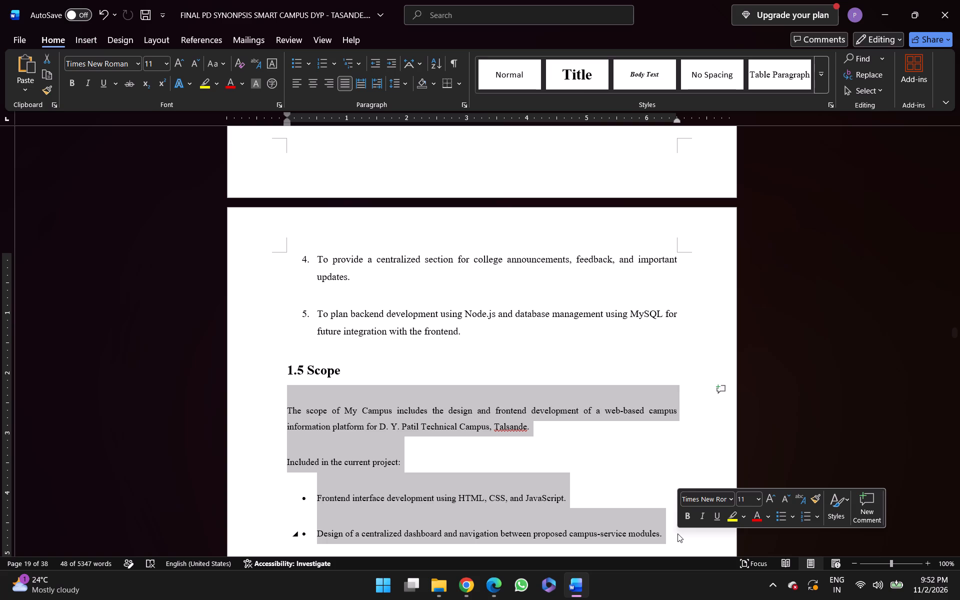
pyautogui.scroll(-3, 677, 535)
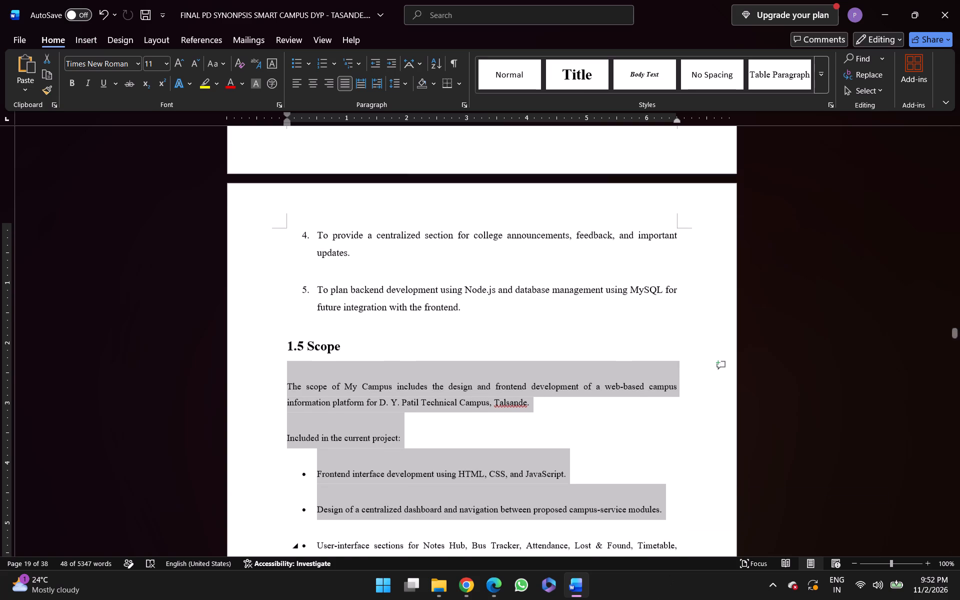
pyautogui.scroll(-2, 653, 599)
pyautogui.scroll(-3, 447, 451)
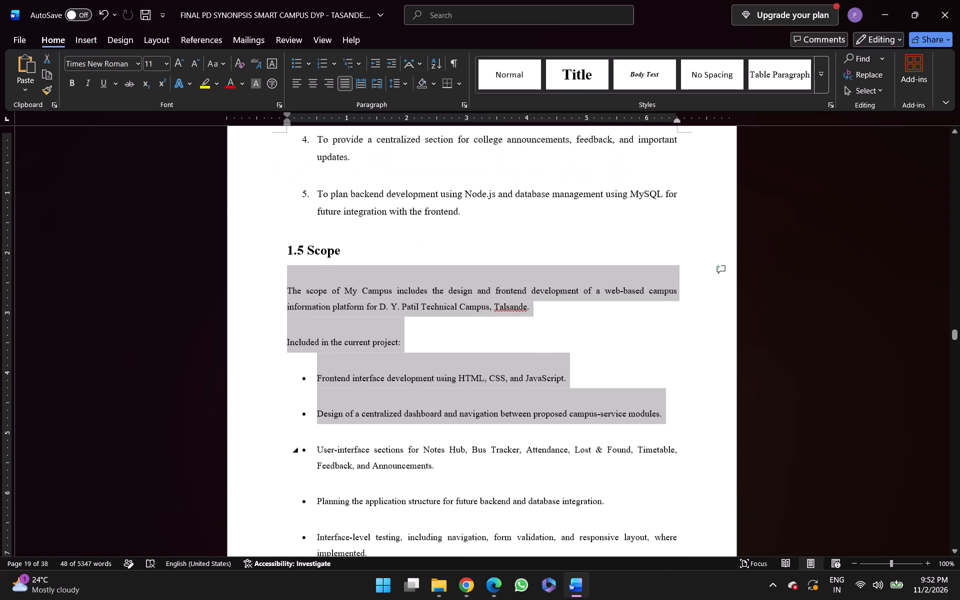
pyautogui.hotkey('ctrl', 'shift', 'Down')
pyautogui.hotkey('ctrl', 'shift', 'Down')
pyautogui.hotkey('ctrl', 'shift', 'Down')
pyautogui.hotkey('ctrl', 'shift', 'Down')
pyautogui.hotkey('ctrl', 'shift', 'Down')
pyautogui.hotkey('ctrl', 'shift', 'Down')
pyautogui.hotkey('ctrl', 'shift', 'Down')
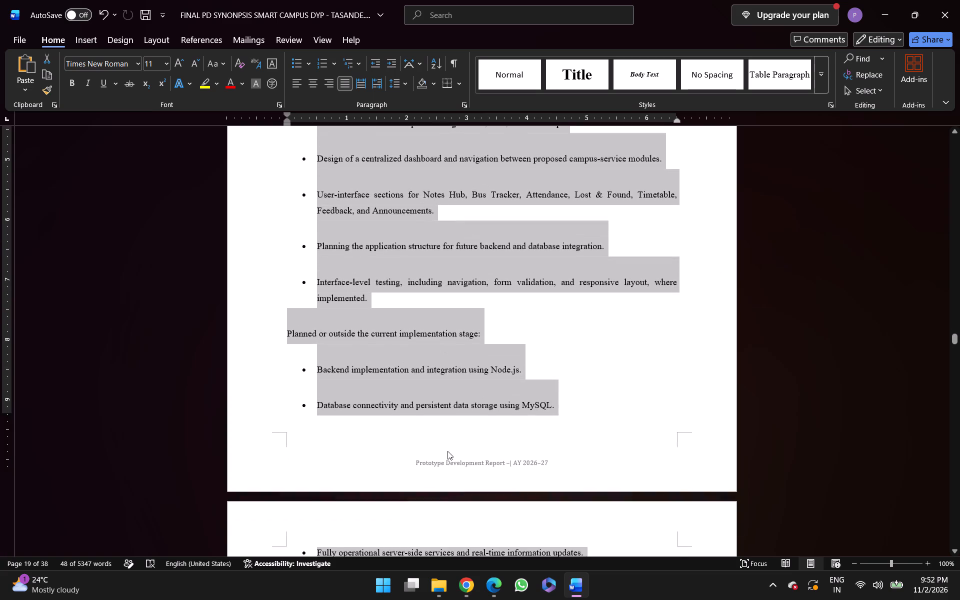
pyautogui.hotkey('ctrl', 'shift', 'Down')
pyautogui.hotkey('ctrl', 'shift', 'Down')
pyautogui.hotkey('ctrl', 'shift', 'Down')
pyautogui.hotkey('ctrl', 'shift', 'Down')
pyautogui.hotkey('ctrl', 'shift', 'Down')
pyautogui.hotkey('ctrl', 'shift', 'Up')
pyautogui.hotkey('ctrl', 'shift', 'Up')
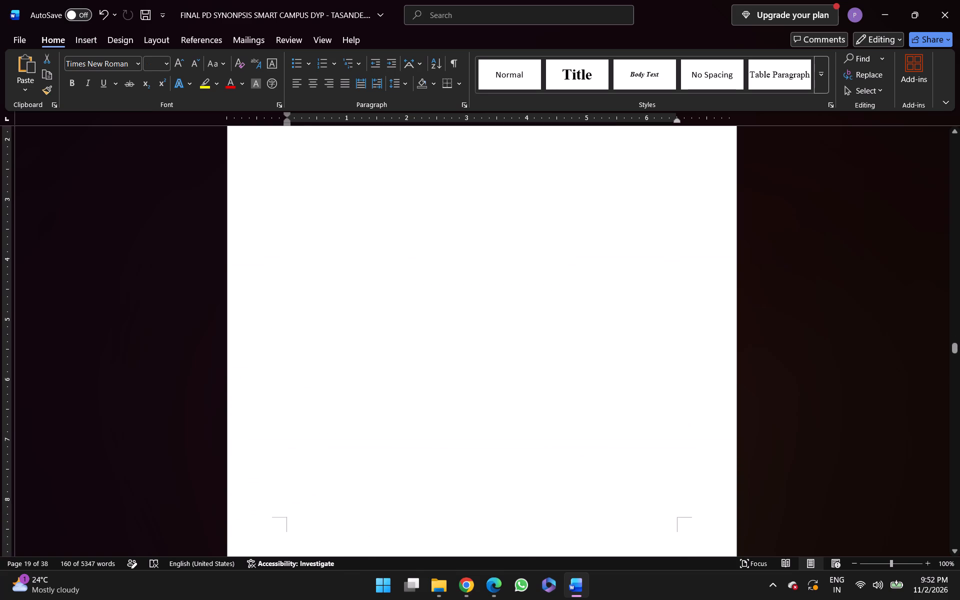
pyautogui.hotkey('ctrl', 'shift', 'Up')
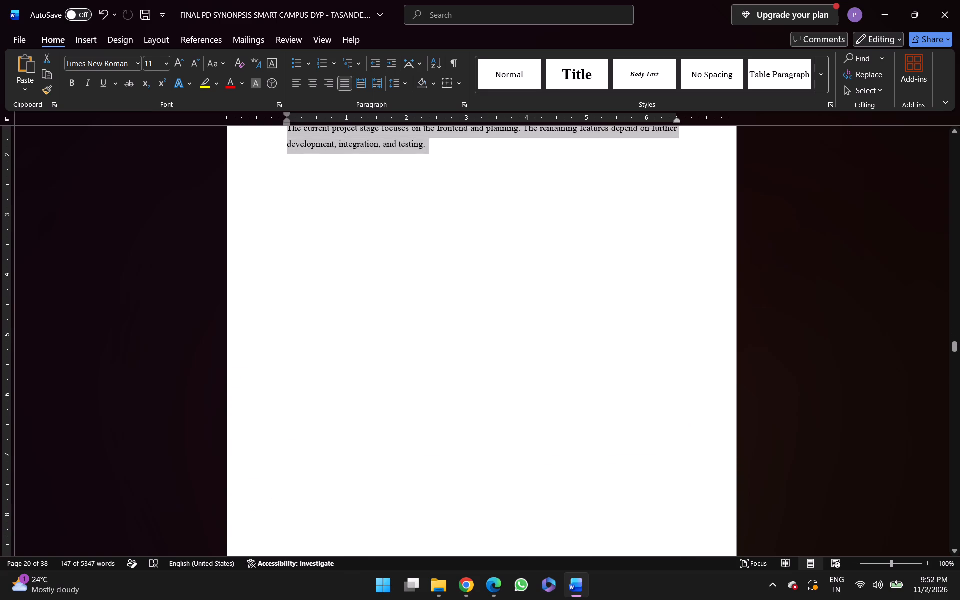
pyautogui.hotkey('ctrl', 'shift', '.')
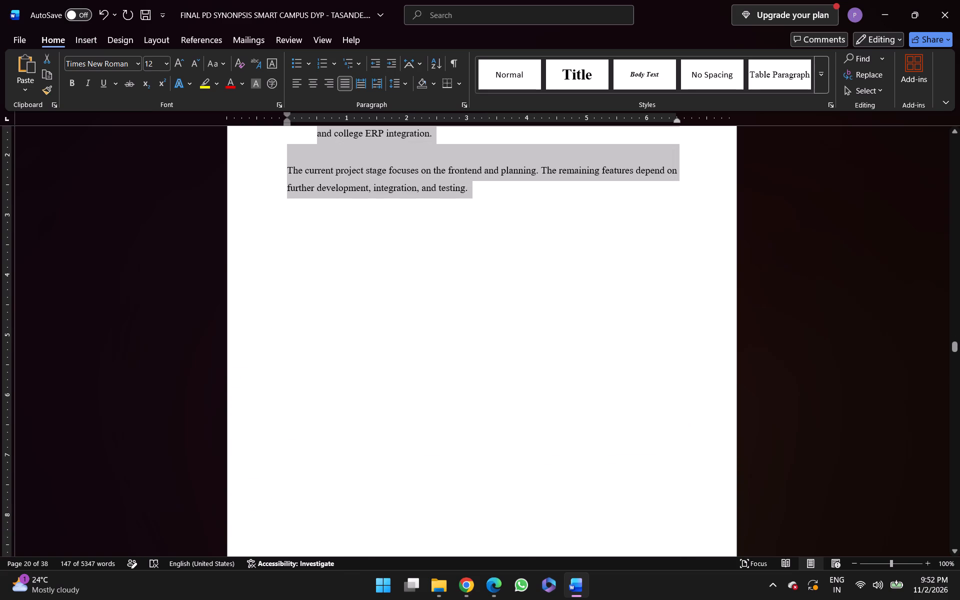
pyautogui.click(426, 192)
# Increase the font size of the three paragraphs under 2.1 Existing System or Current Solutions to 12 and check their line spacing.
pyautogui.scroll(-17, 426, 192)
pyautogui.click(342, 258)
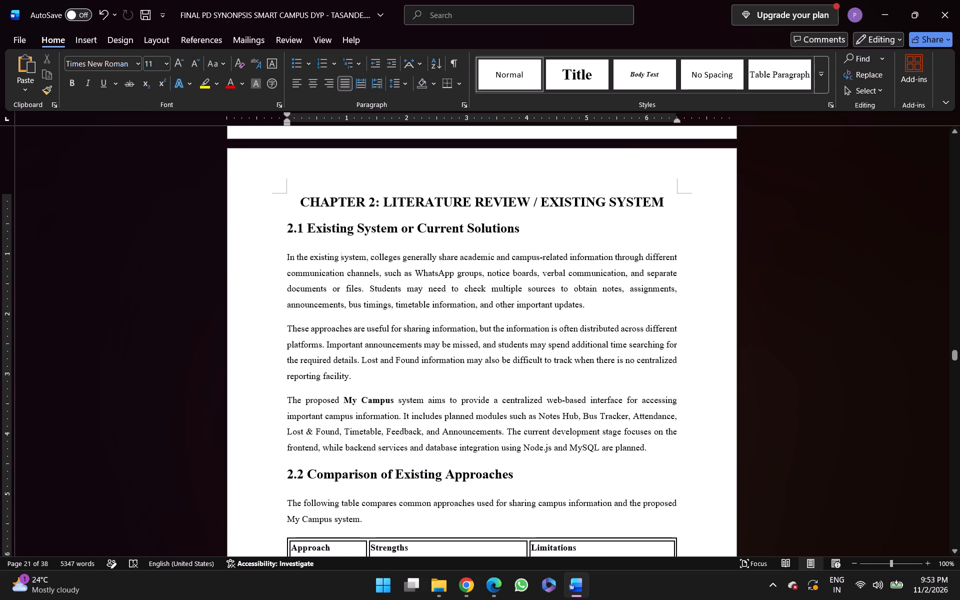
pyautogui.moveTo(286, 253); pyautogui.dragTo(533, 311)
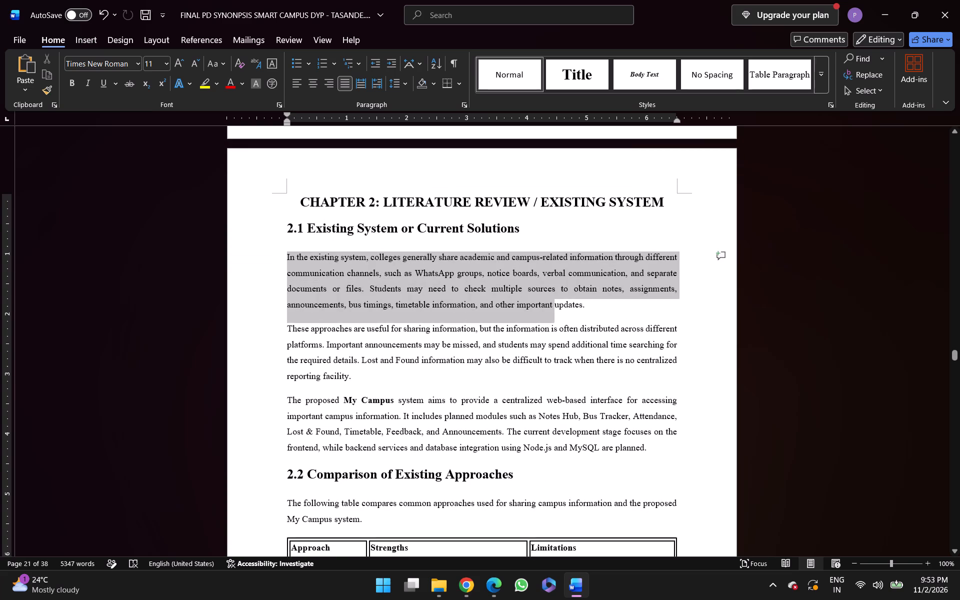
pyautogui.moveTo(533, 311); pyautogui.dragTo(675, 458)
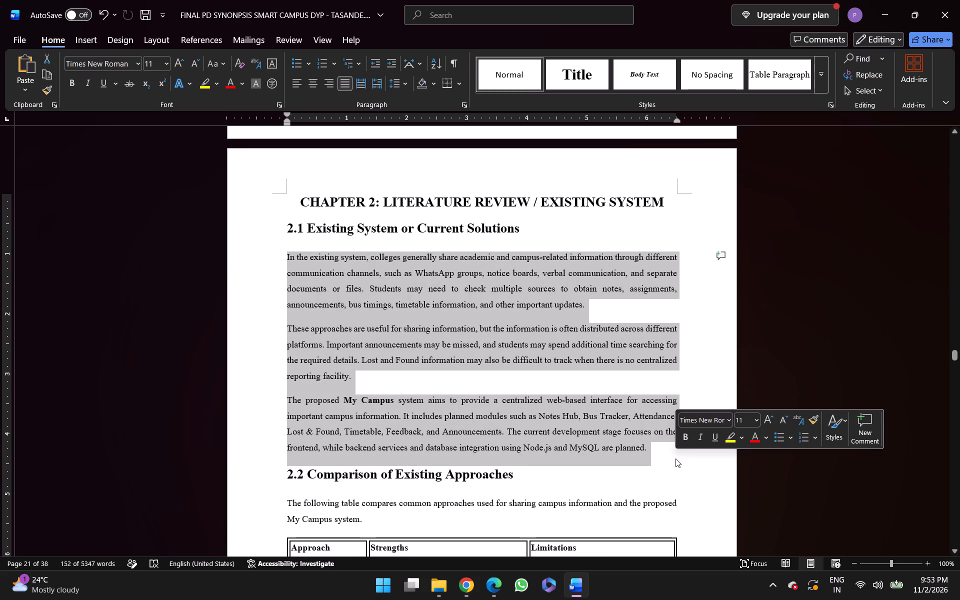
pyautogui.hotkey('ctrl', 'shift', '.')
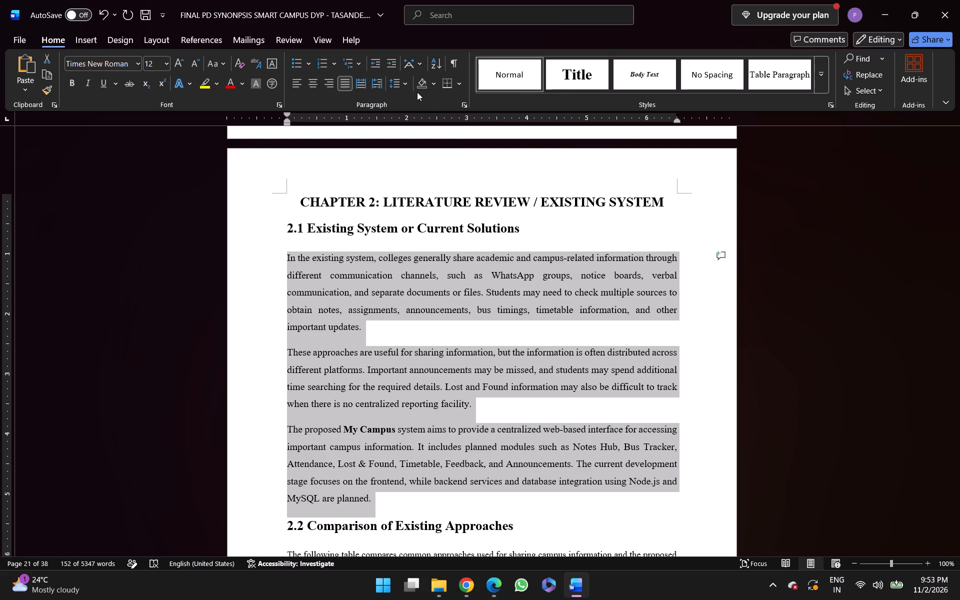
pyautogui.click(403, 88)
pyautogui.click(427, 344)
pyautogui.click(423, 343)
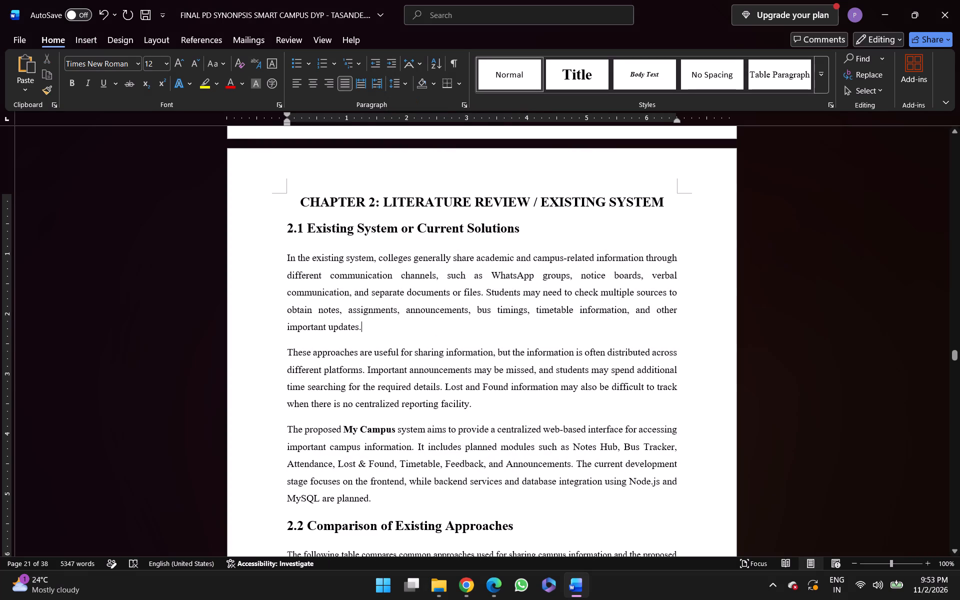
# Increase the font size of the introductory paragraph under 2.2 Comparison of Existing Approaches to 12.
pyautogui.scroll(-10, 410, 365)
pyautogui.click(295, 259)
pyautogui.moveTo(291, 253); pyautogui.dragTo(415, 267)
pyautogui.hotkey('ctrl', 'shift', '.')
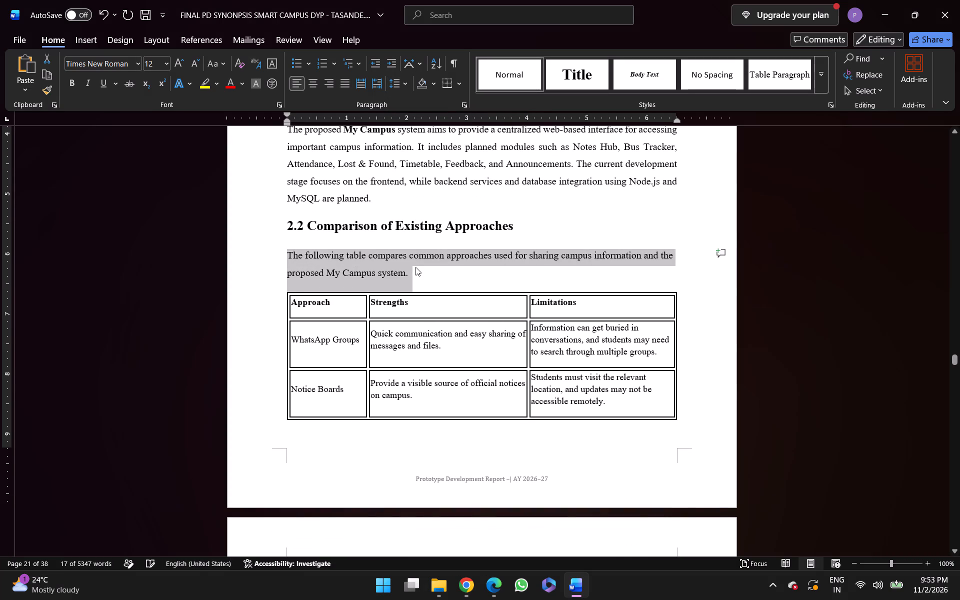
# Format the whole comparison table under 2.2 with font size 12 and 1.5 line spacing.
pyautogui.click(391, 319)
pyautogui.click(392, 346)
pyautogui.click(397, 344)
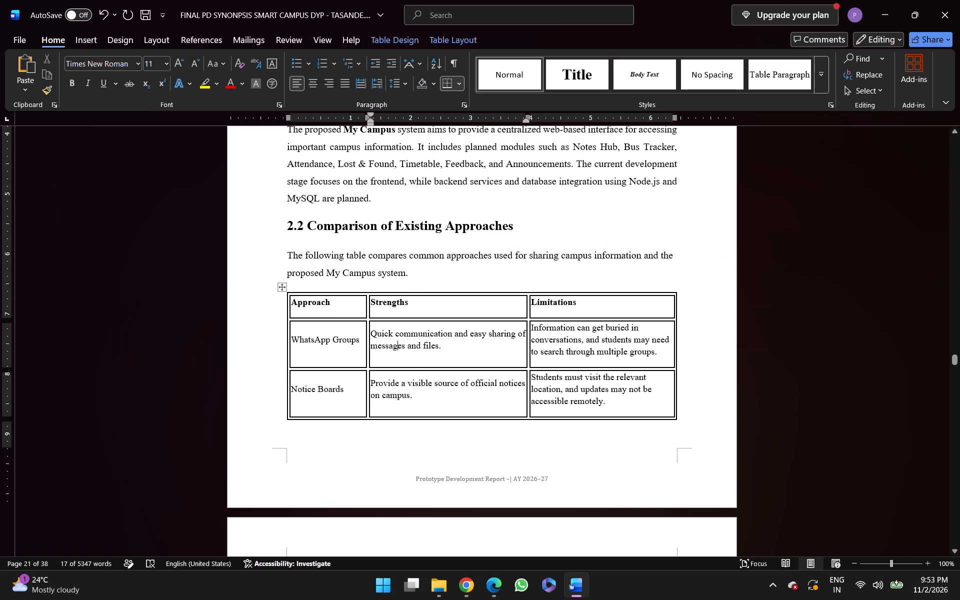
pyautogui.click(285, 288)
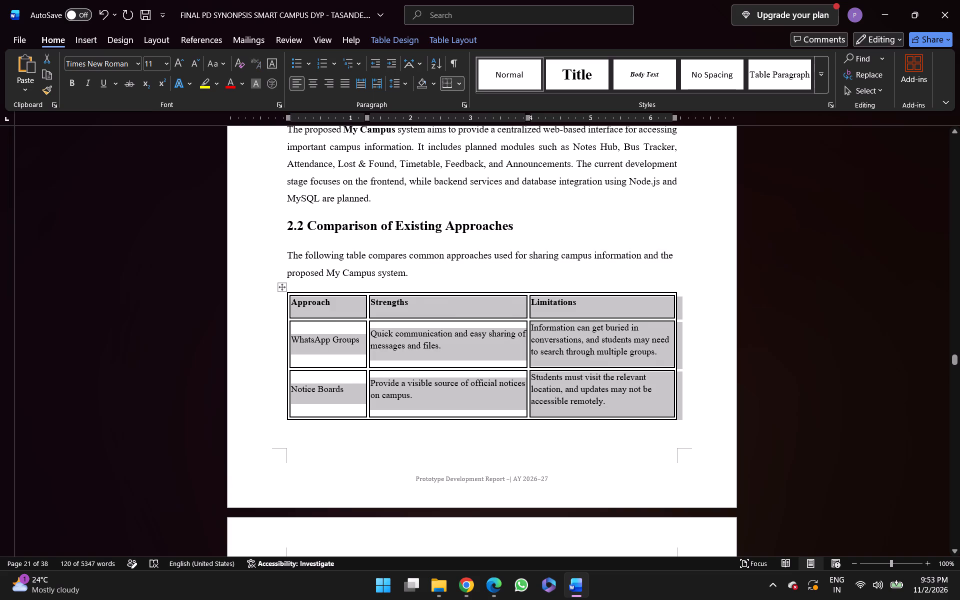
pyautogui.hotkey('ctrl', 'shift', '.')
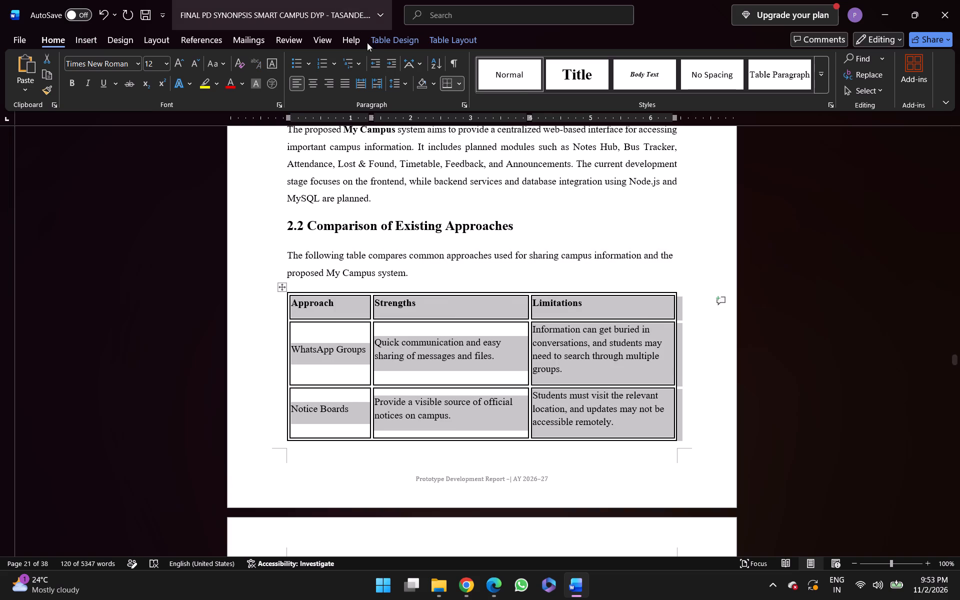
pyautogui.click(393, 80)
pyautogui.click(407, 126)
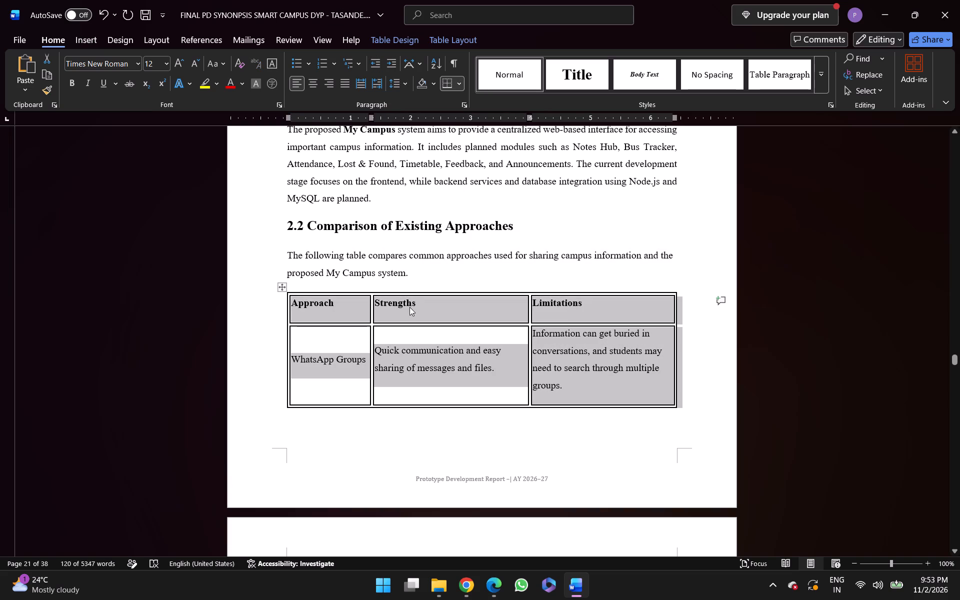
pyautogui.click(390, 85)
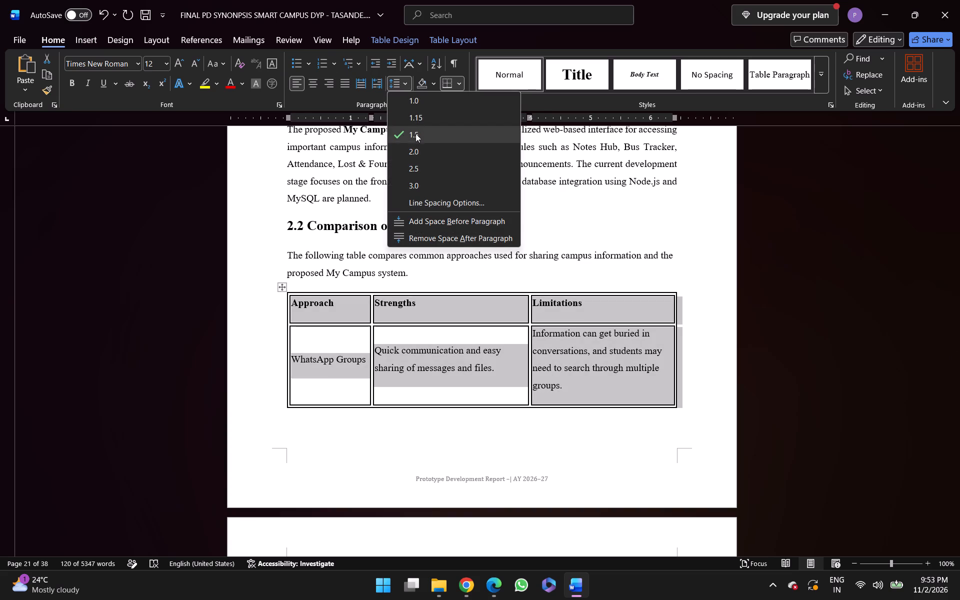
pyautogui.click(415, 133)
# Review the layout of the 2.2 comparison table and the section 2.1 paragraphs above it.
pyautogui.scroll(-9, 309, 251)
pyautogui.scroll(6, 400, 268)
pyautogui.click(401, 268)
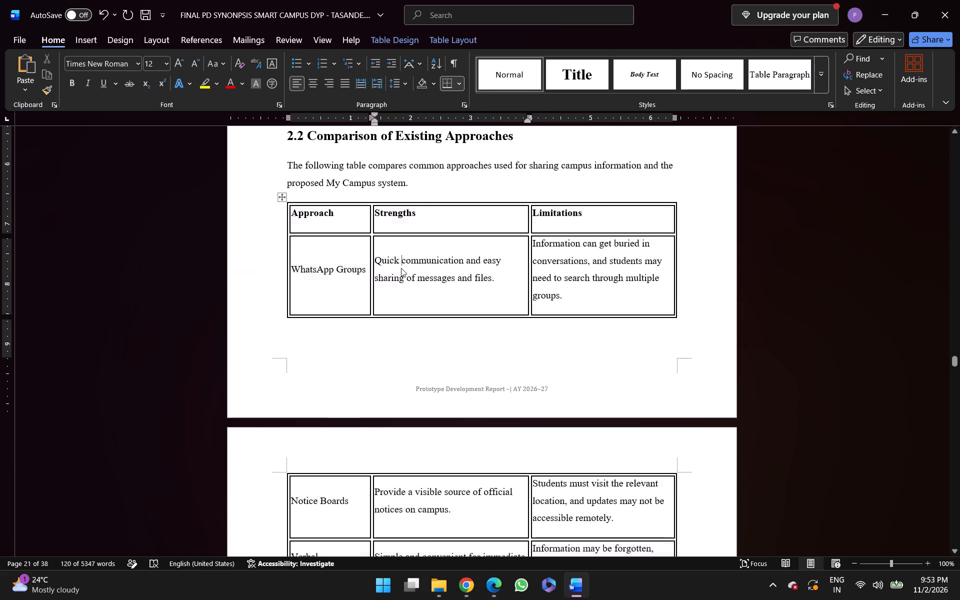
pyautogui.scroll(6, 401, 268)
pyautogui.click(401, 268)
pyautogui.click(366, 349)
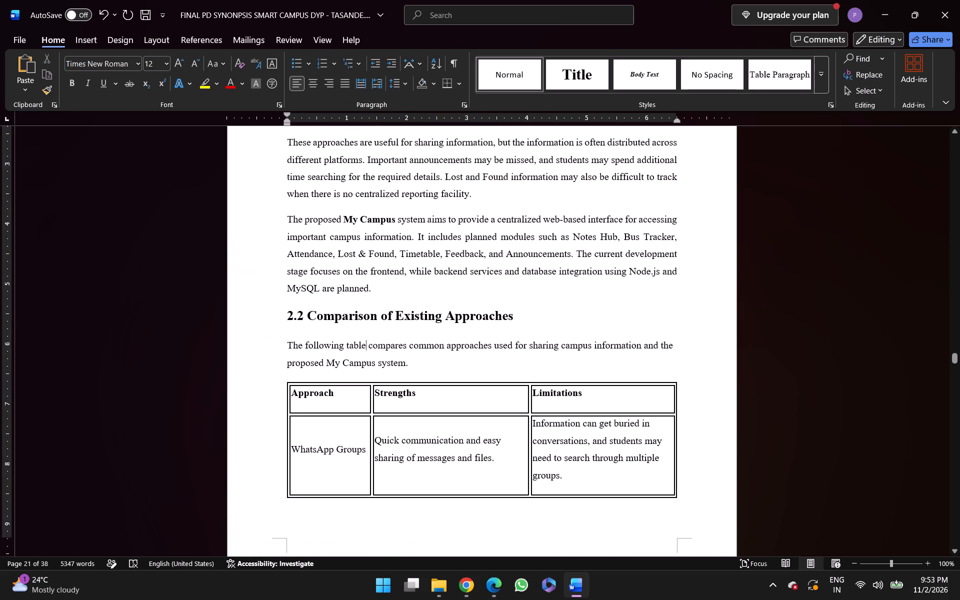
pyautogui.click(392, 233)
pyautogui.scroll(5, 394, 241)
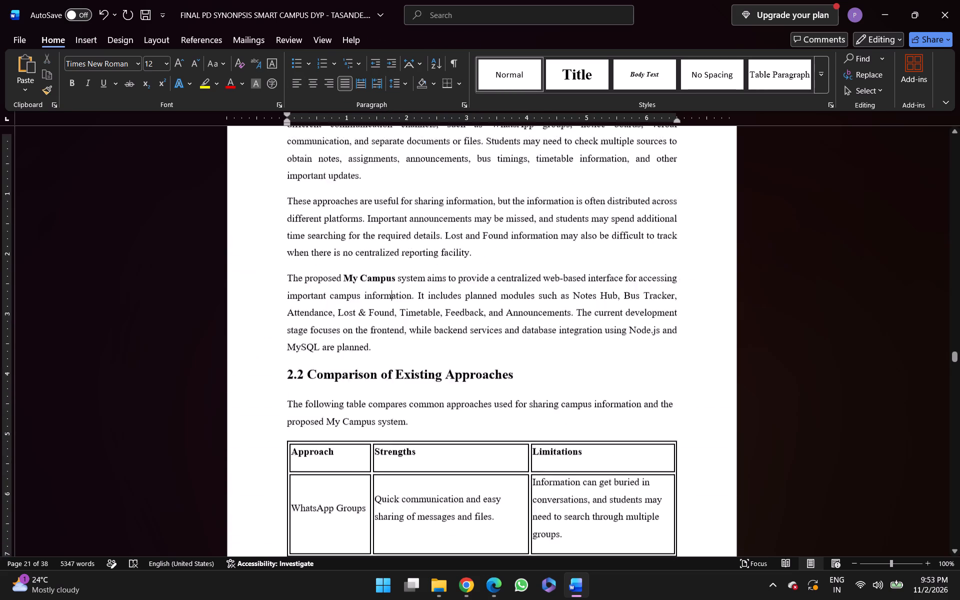
pyautogui.scroll(2, 396, 241)
# Increase the font size of the Sources paragraph below the comparison table to 12.
pyautogui.scroll(-20, 396, 241)
pyautogui.scroll(-7, 396, 241)
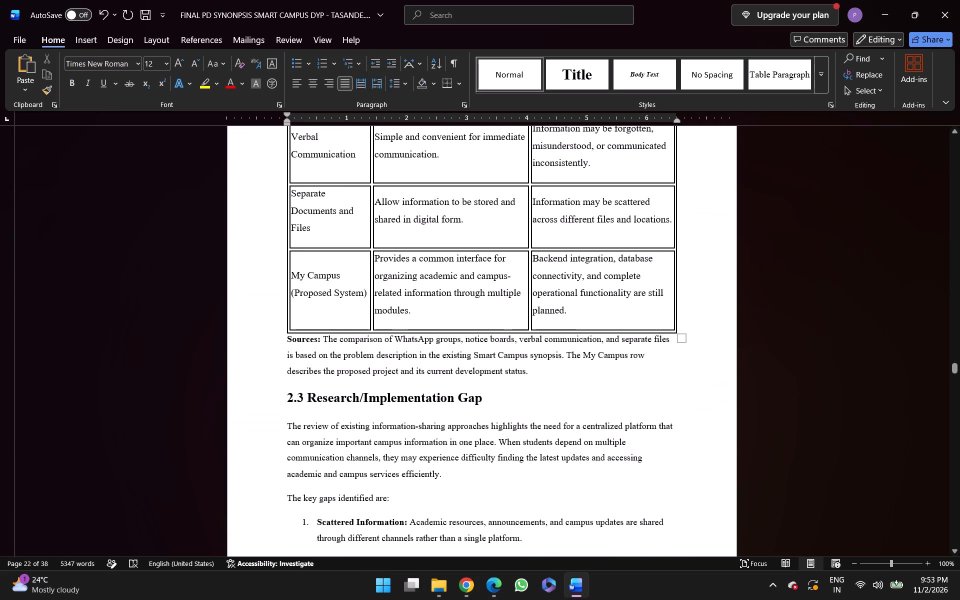
pyautogui.click(287, 338)
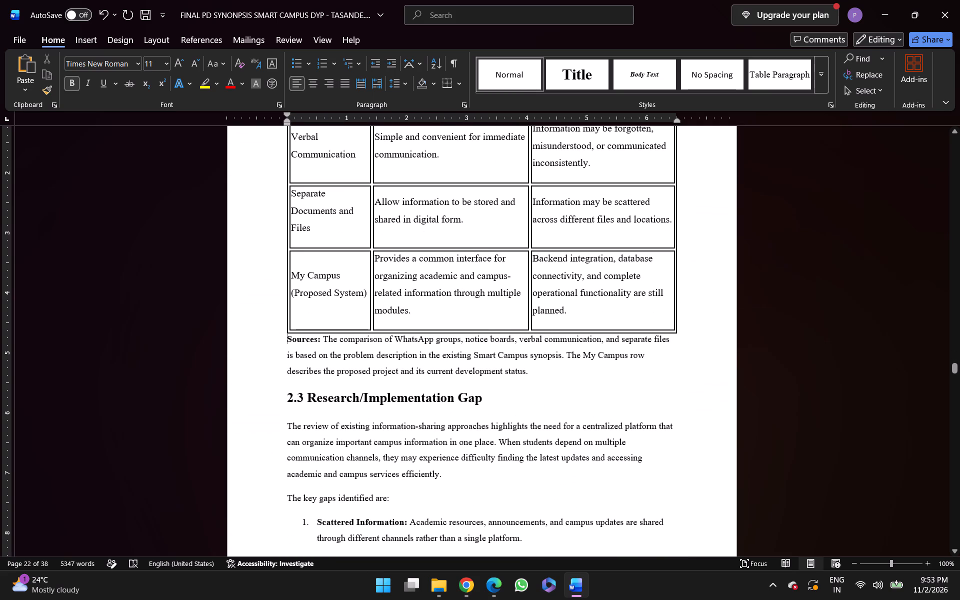
pyautogui.moveTo(287, 341); pyautogui.dragTo(537, 374)
pyautogui.hotkey('ctrl', 'shift', '.')
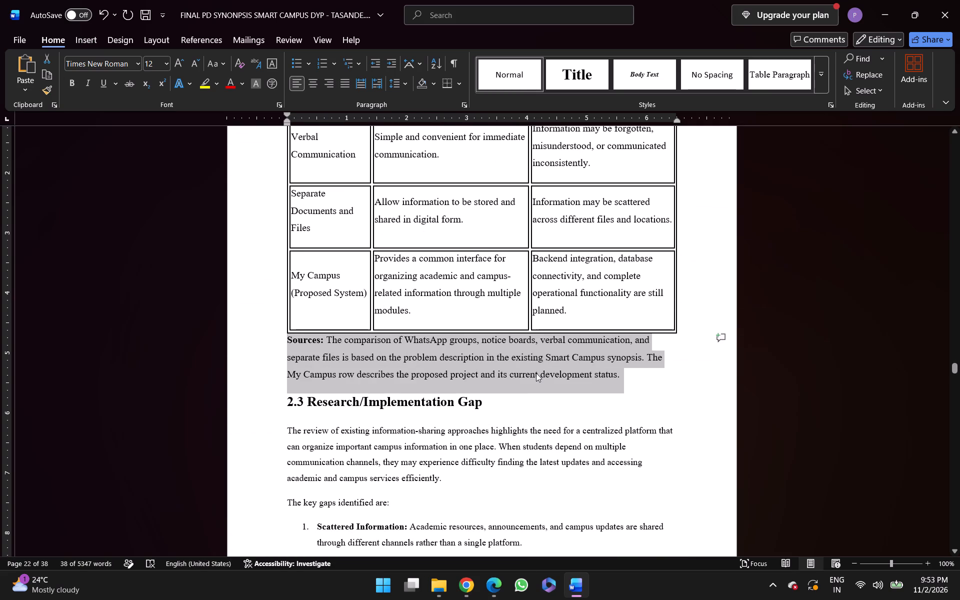
pyautogui.click(536, 373)
pyautogui.scroll(-5, 527, 393)
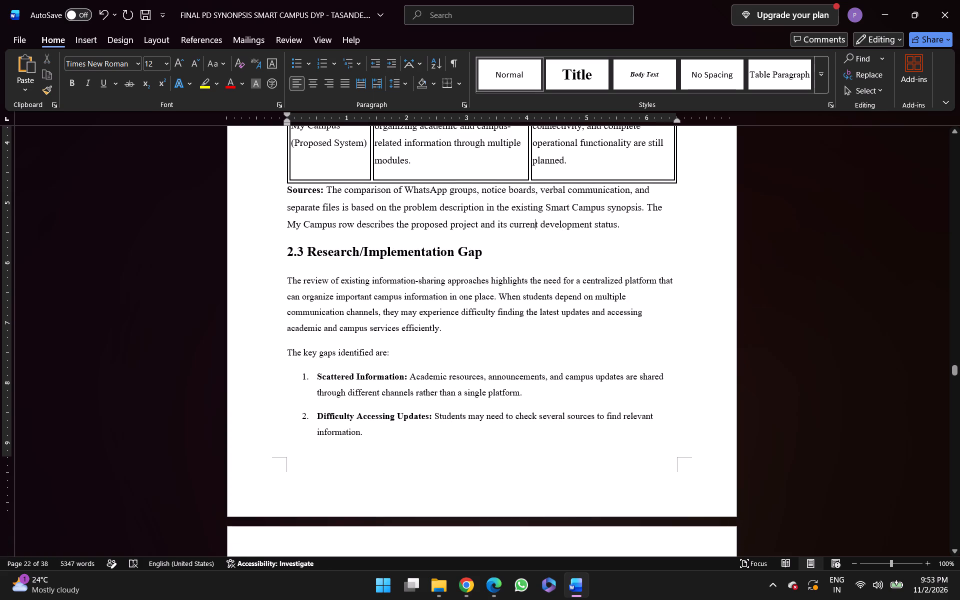
# Increase the font size of the 2.3 Research/Implementation Gap introduction, the key gaps line and the first two numbered gaps to 12.
pyautogui.moveTo(288, 277); pyautogui.dragTo(560, 428)
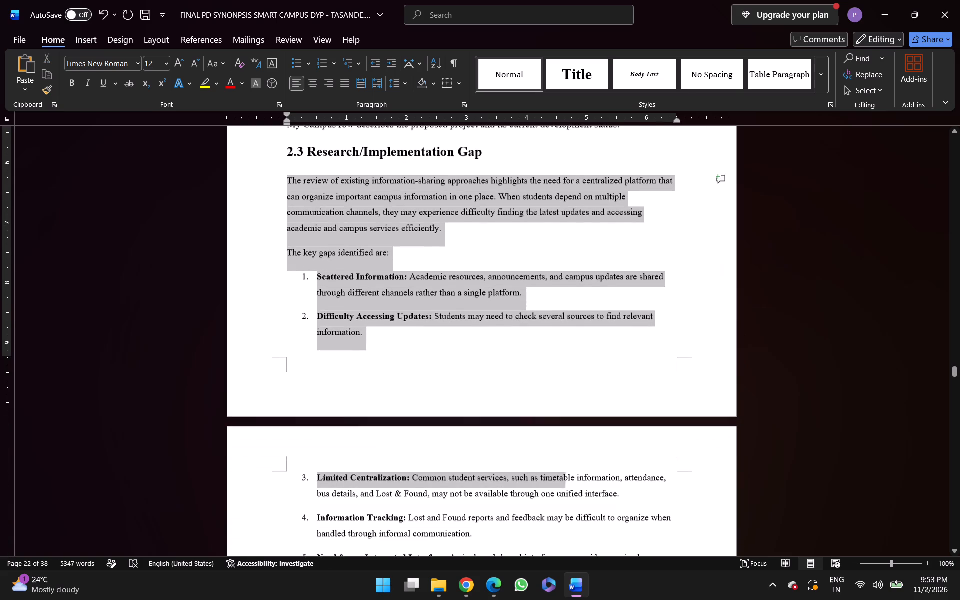
pyautogui.moveTo(560, 428); pyautogui.dragTo(570, 379)
pyautogui.click(386, 281)
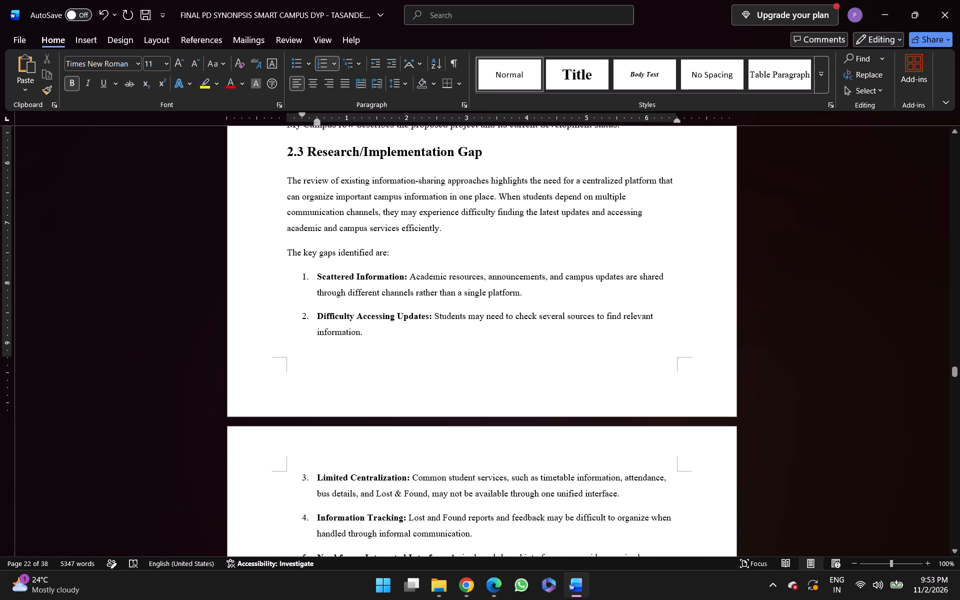
pyautogui.moveTo(286, 178); pyautogui.dragTo(610, 351)
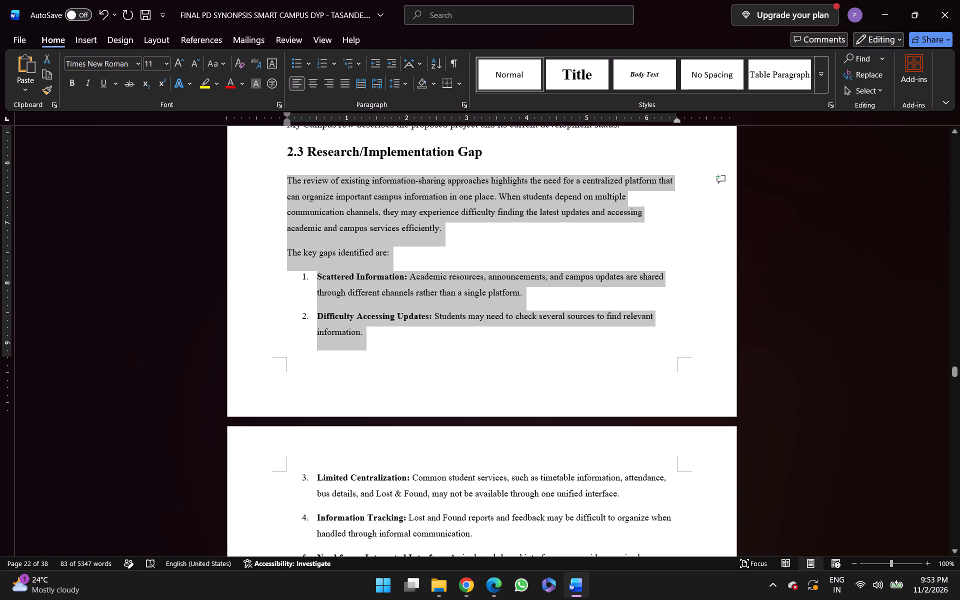
pyautogui.hotkey('ctrl', 'shift', '.')
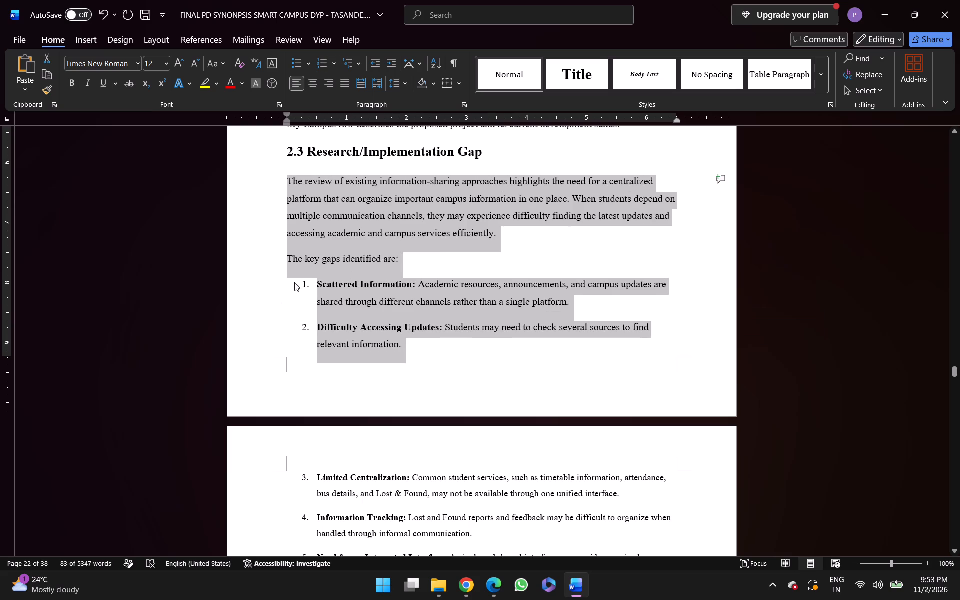
pyautogui.click(361, 288)
pyautogui.doubleClick(361, 287)
pyautogui.click(368, 309)
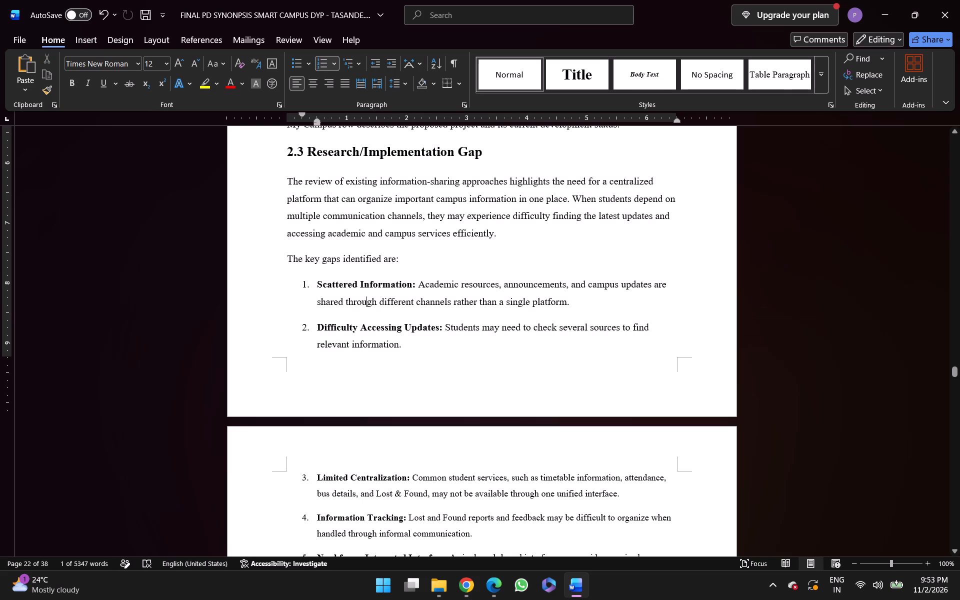
# Increase the font size of numbered gaps 3 to 5 and the closing paragraph of section 2.3 to 12.
pyautogui.scroll(-5, 400, 343)
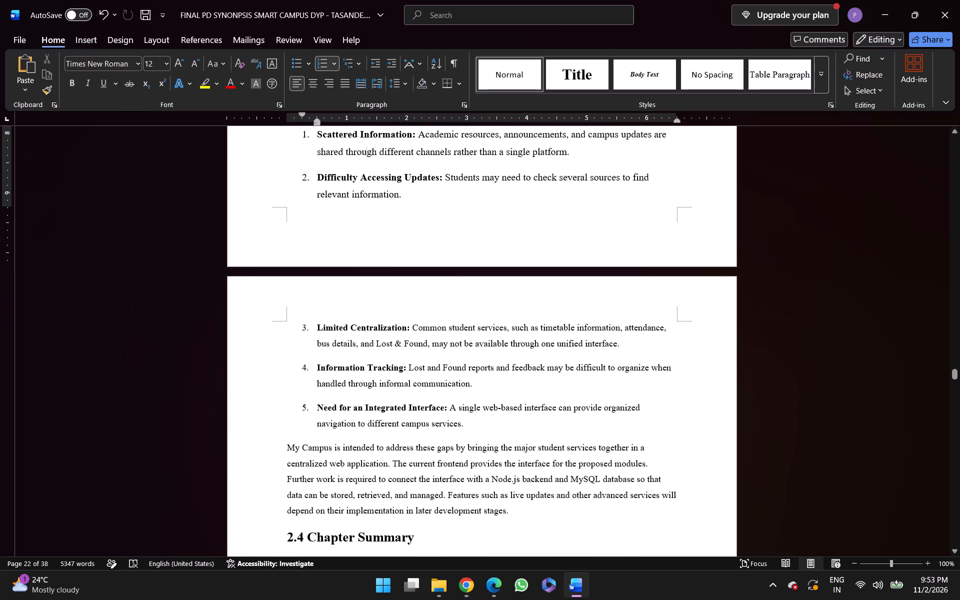
pyautogui.moveTo(301, 327); pyautogui.dragTo(555, 506)
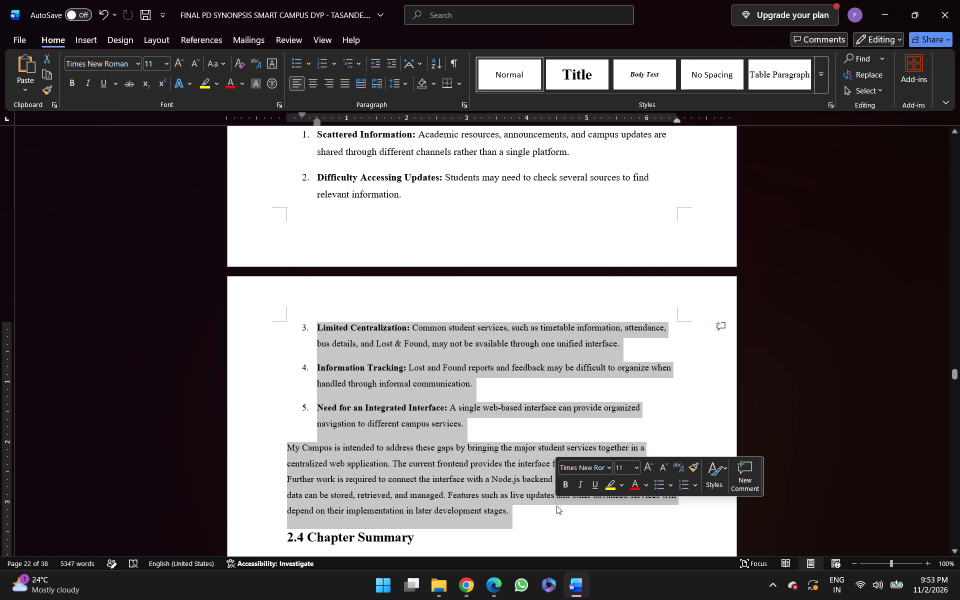
pyautogui.hotkey('ctrl', 'shift', '.')
pyautogui.scroll(-4, 555, 480)
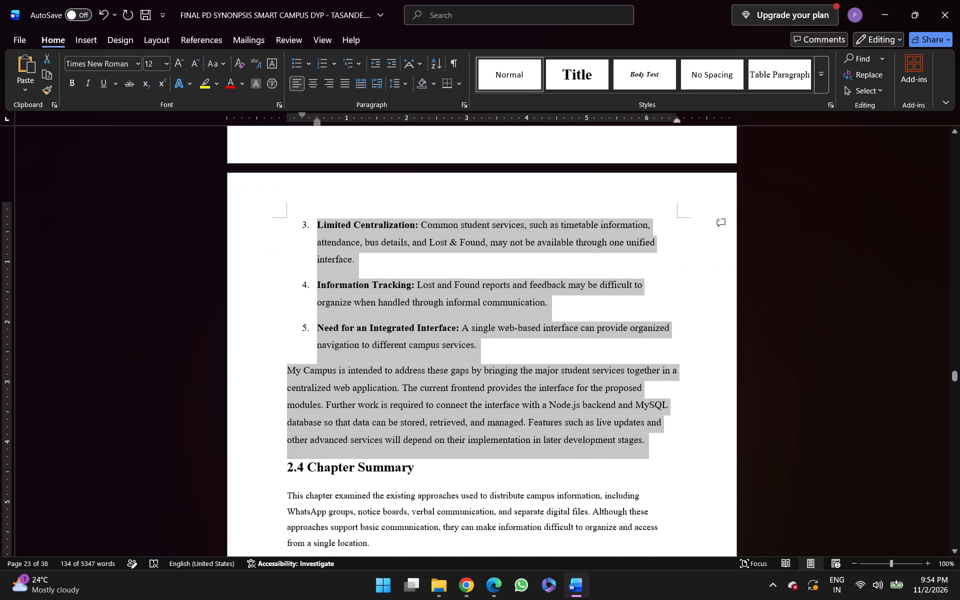
pyautogui.click(418, 344)
# Increase the font size of both paragraphs under 2.4 Chapter Summary to 12.
pyautogui.scroll(-6, 411, 347)
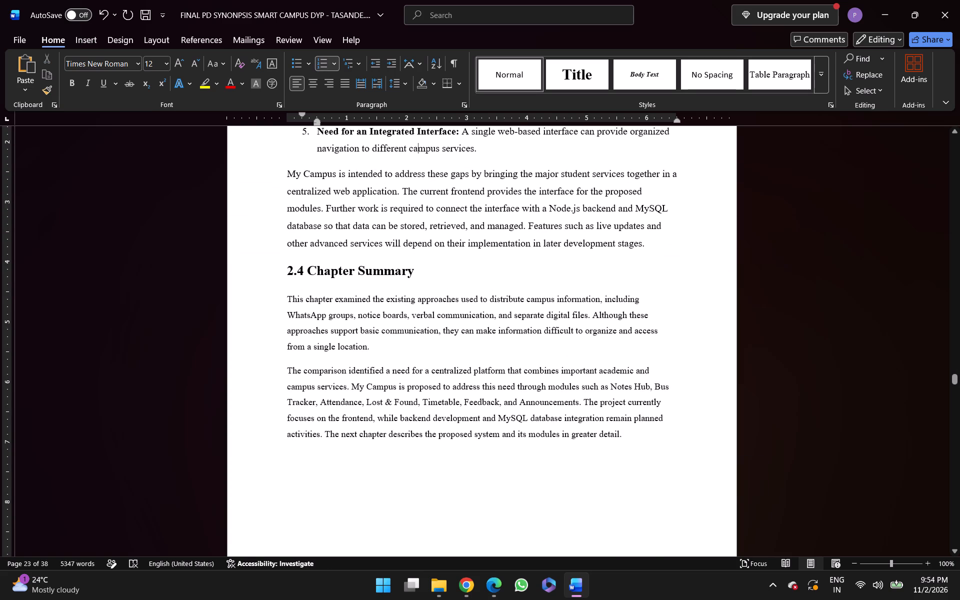
pyautogui.moveTo(284, 299); pyautogui.dragTo(716, 432)
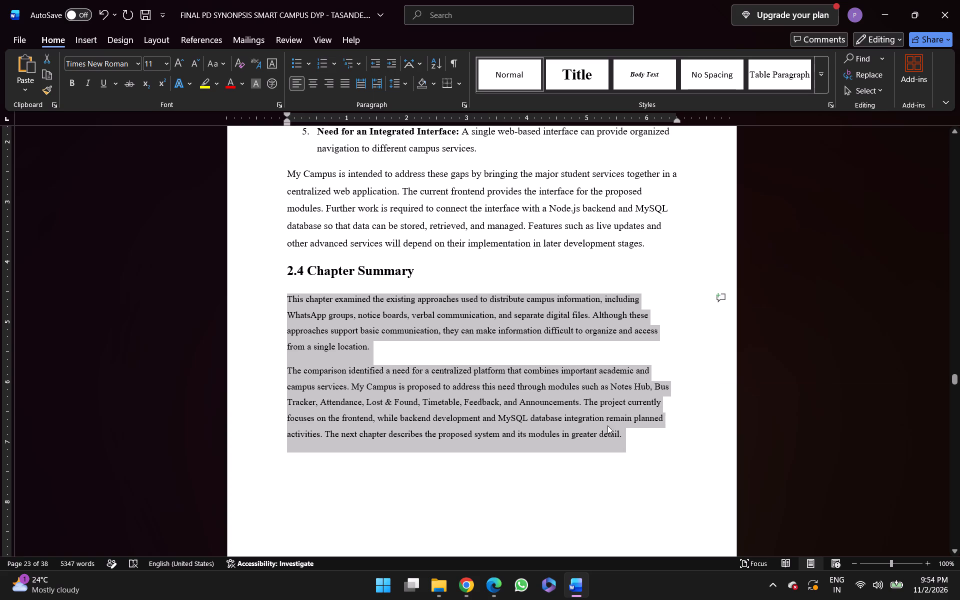
pyautogui.hotkey('ctrl', 'shift', '.')
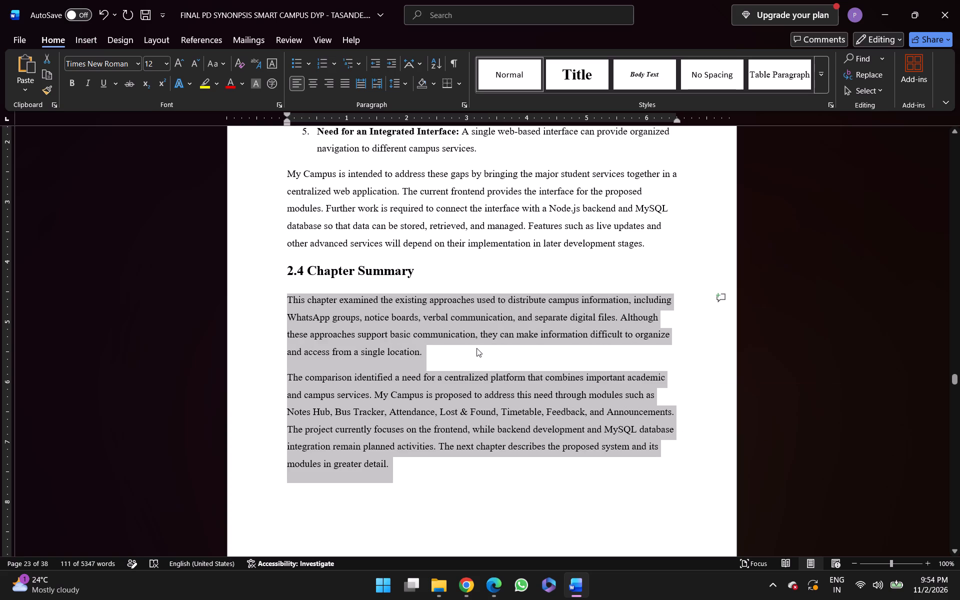
pyautogui.click(423, 332)
# Increase the font size of all paragraphs under 3.1 Proposed Prototype, including Inputs, Processing and Outputs, to 12.
pyautogui.scroll(-15, 422, 332)
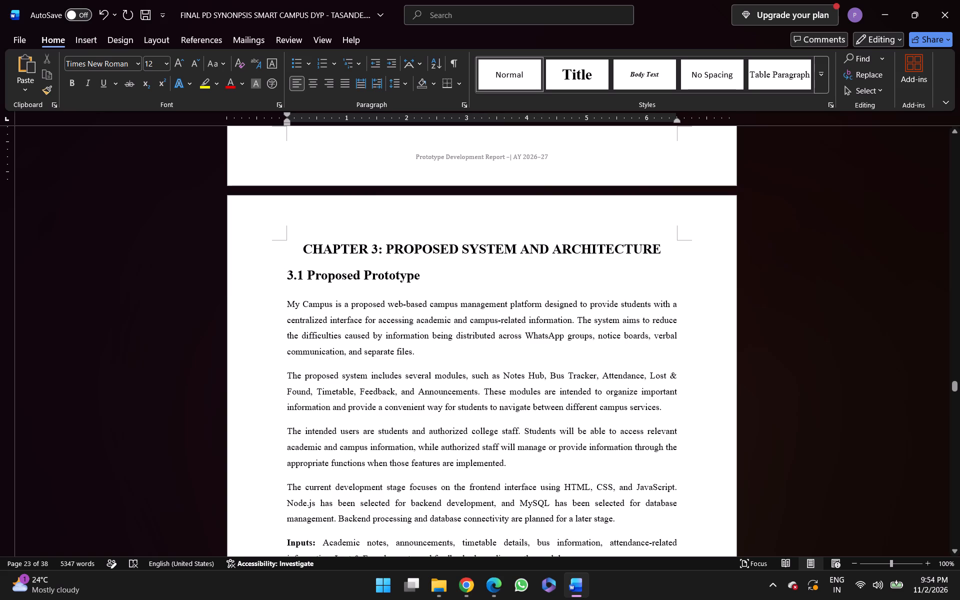
pyautogui.click(373, 281)
pyautogui.click(369, 332)
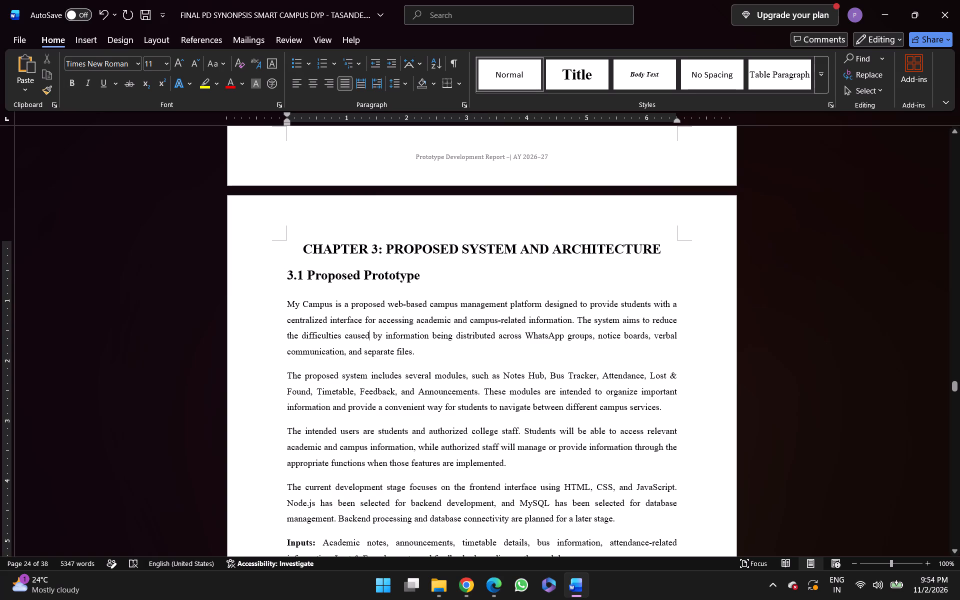
pyautogui.scroll(-5, 359, 306)
pyautogui.scroll(4, 358, 296)
pyautogui.click(352, 282)
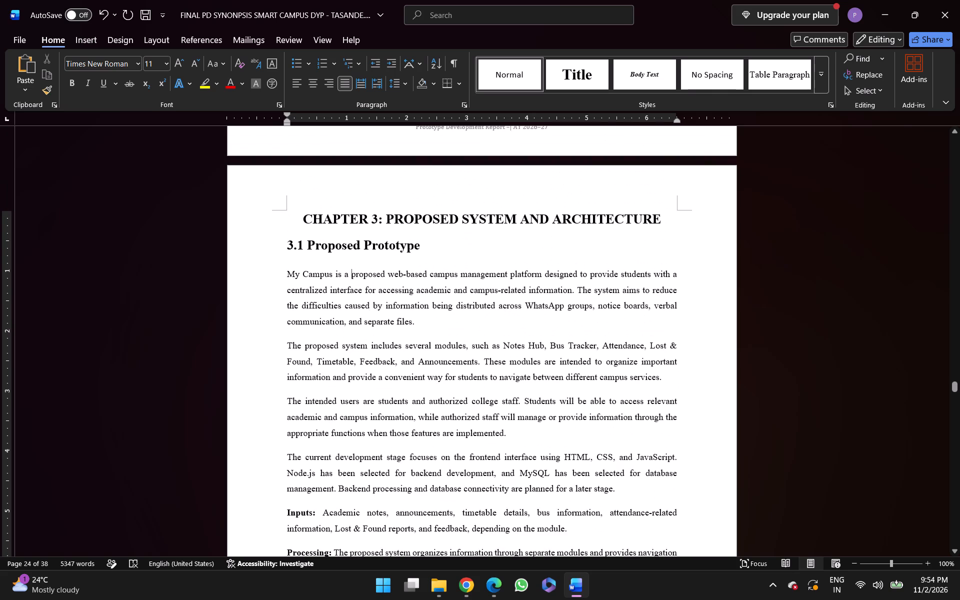
pyautogui.scroll(11, 374, 298)
pyautogui.click(378, 297)
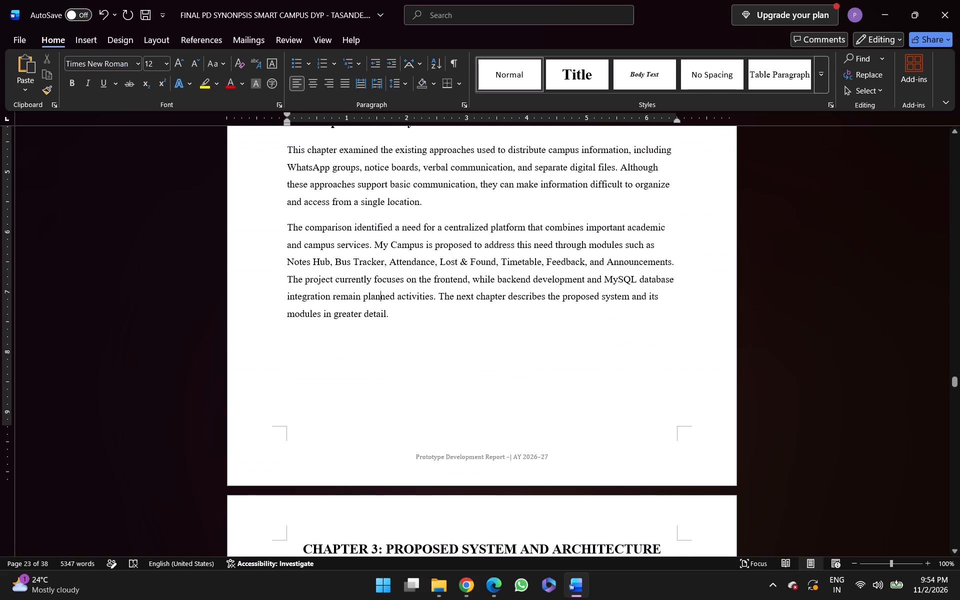
pyautogui.scroll(-6, 378, 296)
pyautogui.moveTo(287, 423); pyautogui.dragTo(590, 478)
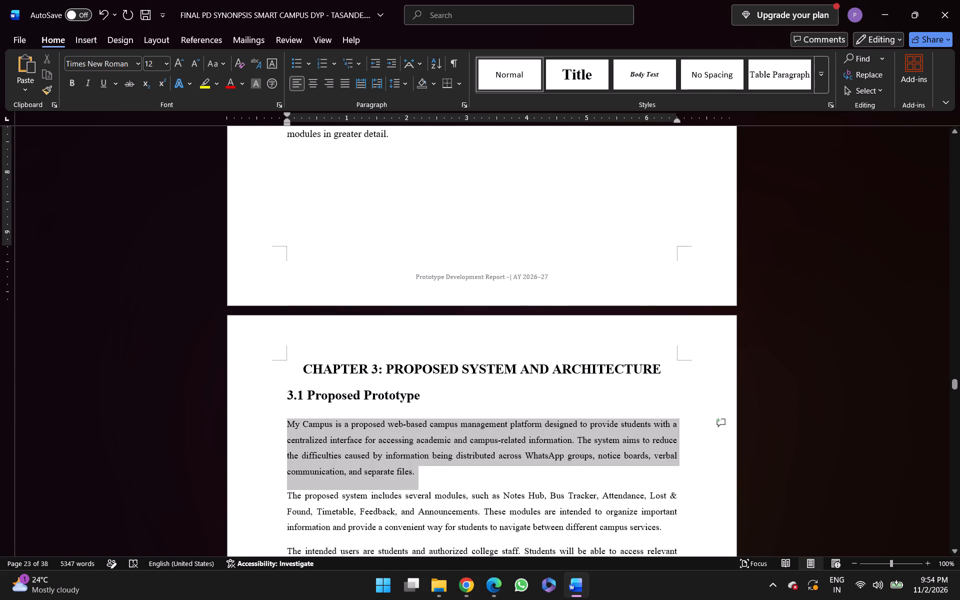
pyautogui.moveTo(590, 478); pyautogui.dragTo(520, 442)
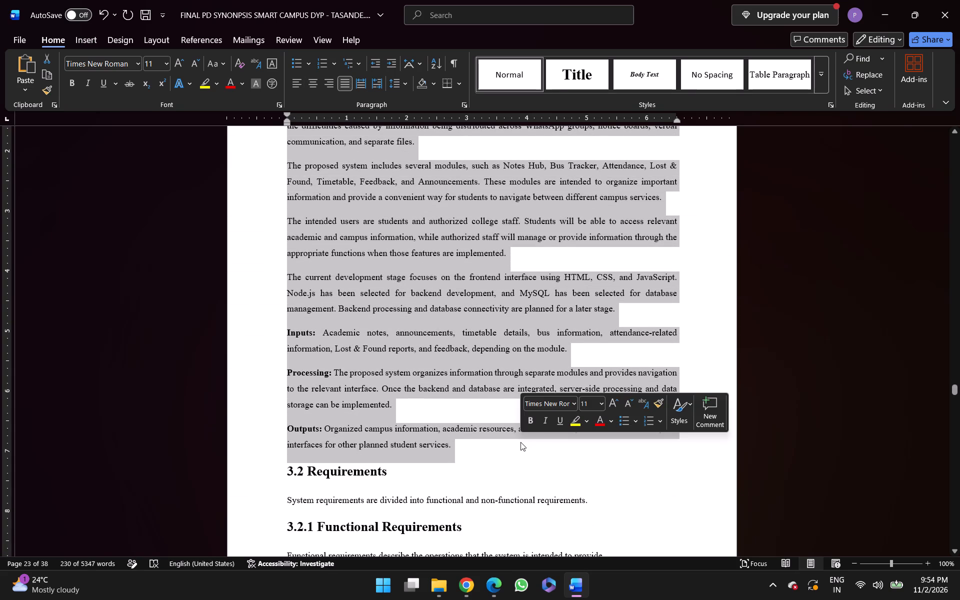
pyautogui.hotkey('ctrl', 'shift', '.')
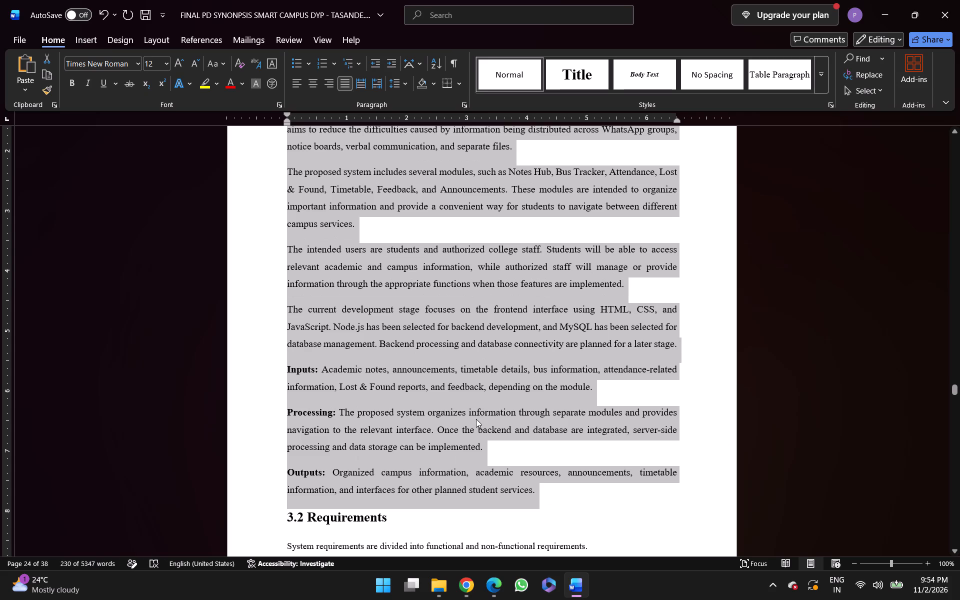
# Increase the font size of the introductory sentences under 3.2 Requirements and 3.2.1 Functional Requirements to 12.
pyautogui.click(413, 324)
pyautogui.scroll(-7, 413, 324)
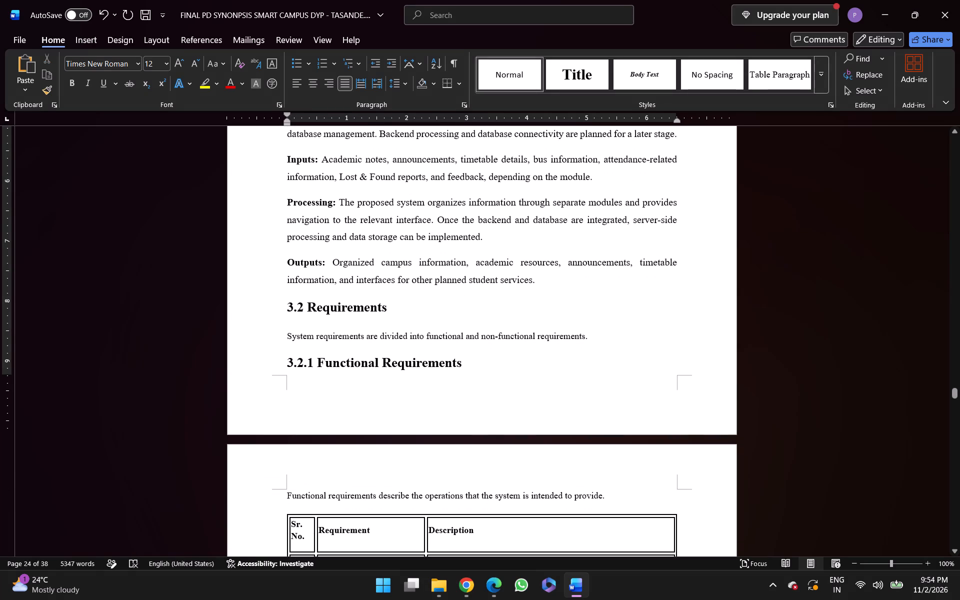
pyautogui.click(343, 265)
pyautogui.moveTo(287, 335); pyautogui.dragTo(702, 349)
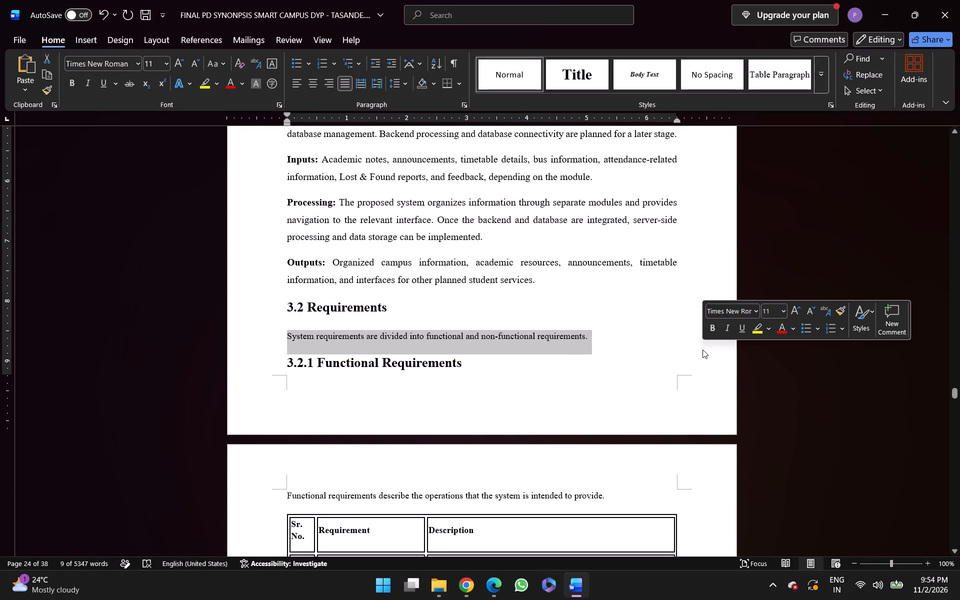
pyautogui.hotkey('ctrl', 'shift', '.')
pyautogui.click(608, 342)
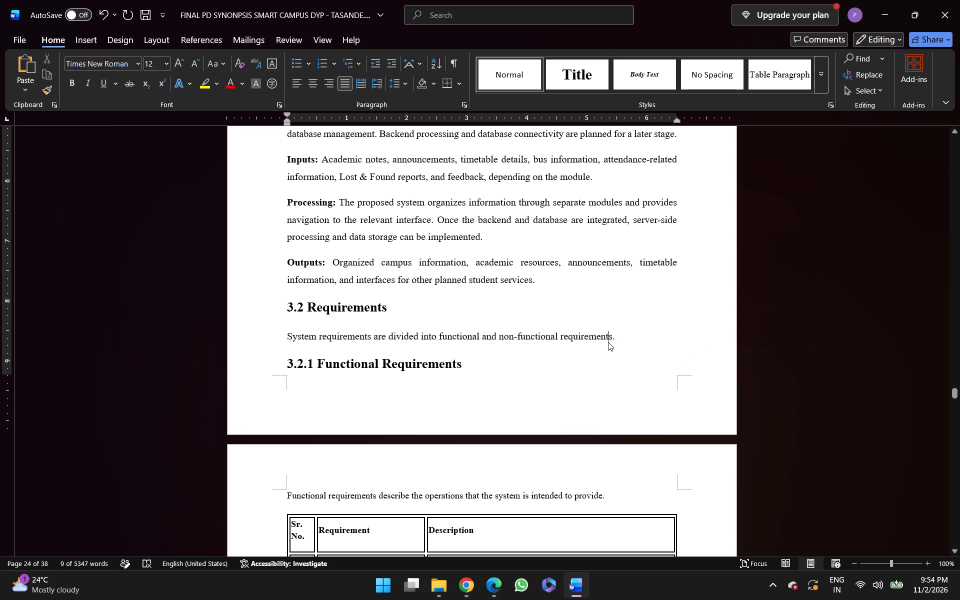
pyautogui.scroll(-4, 546, 345)
pyautogui.moveTo(283, 374); pyautogui.dragTo(674, 374)
pyautogui.hotkey('ctrl', 'shift', '.')
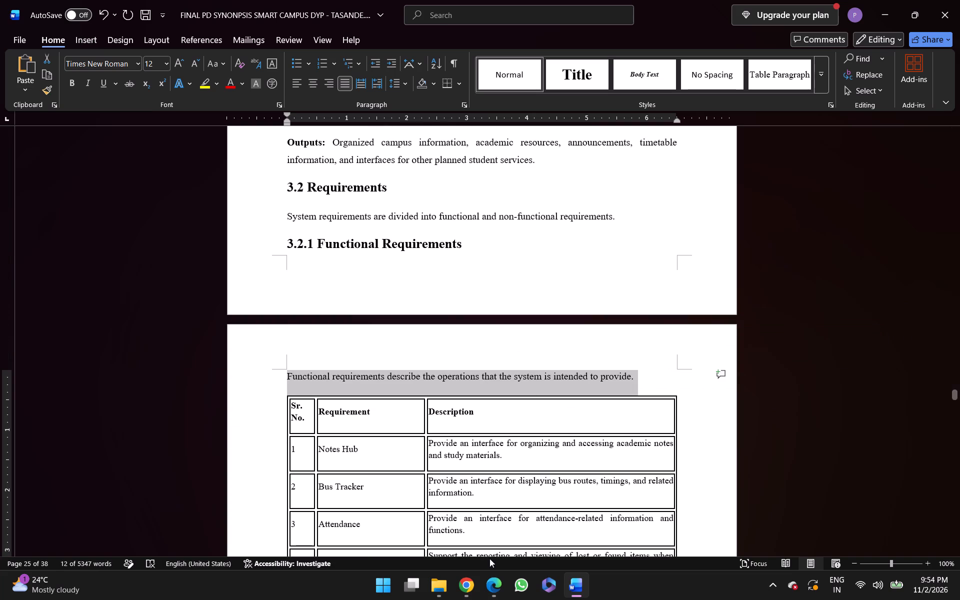
pyautogui.click(489, 558)
# Increase the font size of the whole functional requirements table and the paragraph below it to 12.
pyautogui.click(384, 432)
pyautogui.click(333, 435)
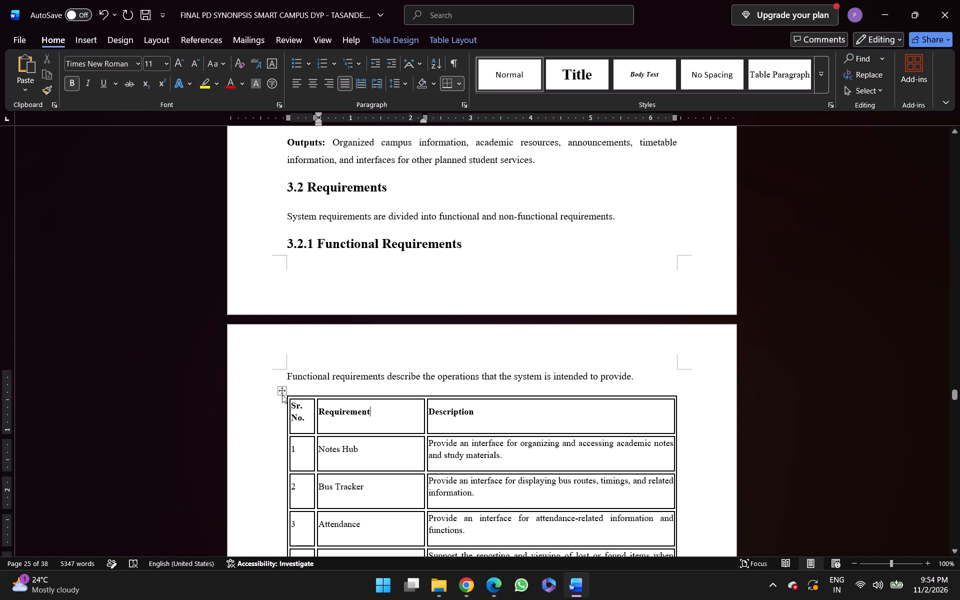
pyautogui.click(282, 394)
pyautogui.hotkey('ctrl', 'shift', '.')
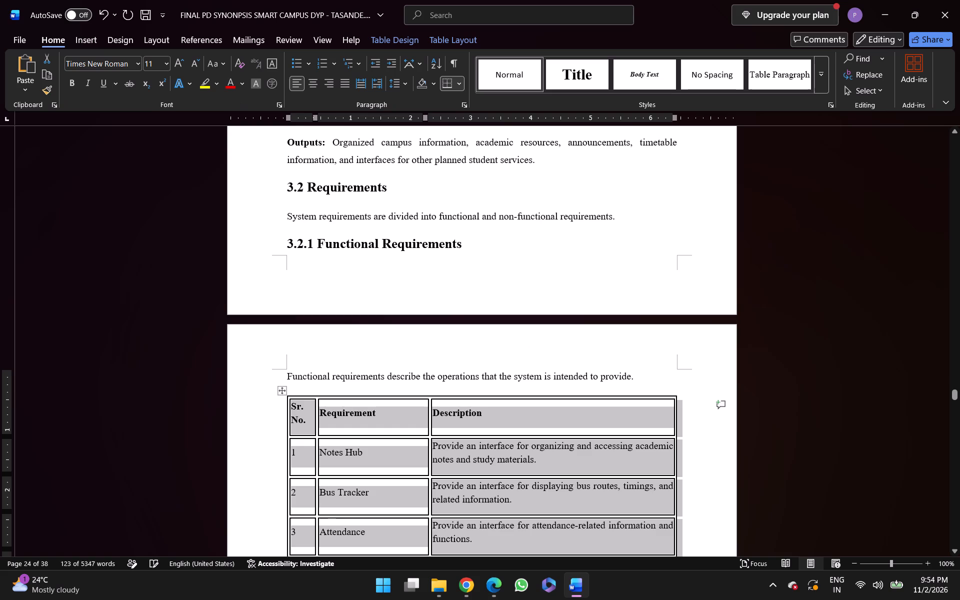
pyautogui.scroll(-13, 364, 238)
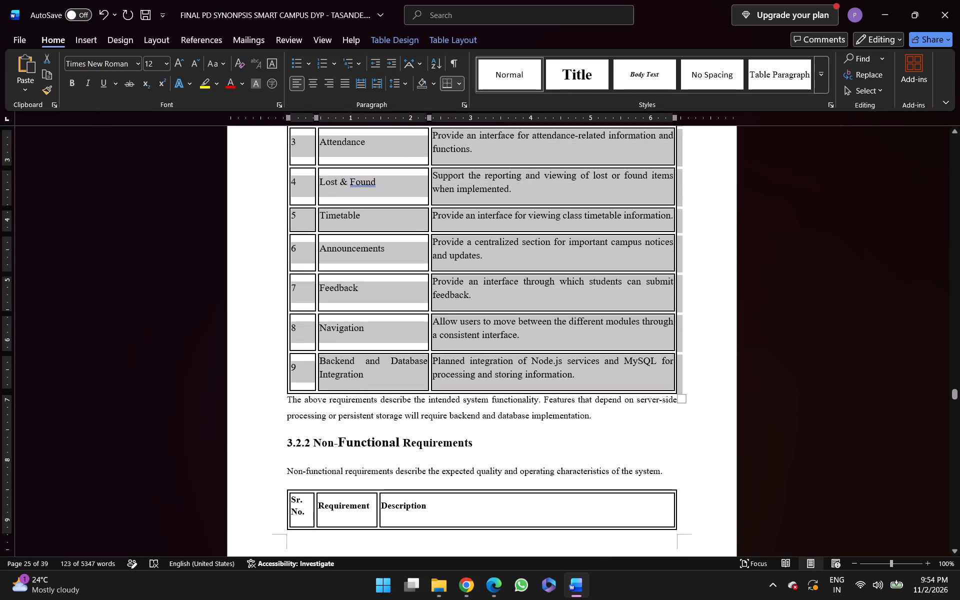
pyautogui.moveTo(286, 401); pyautogui.dragTo(611, 424)
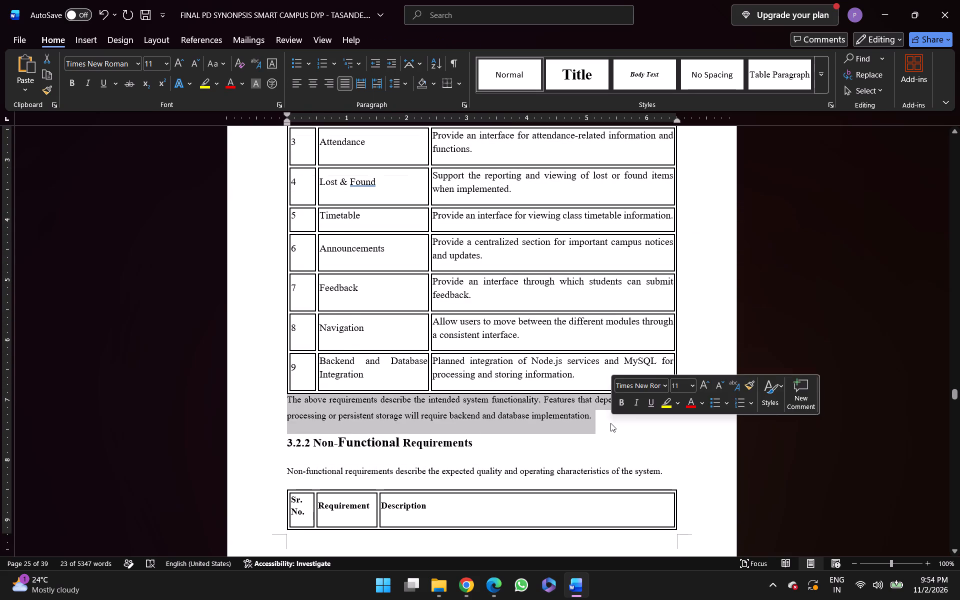
pyautogui.hotkey('ctrl', 'shift', '.')
# Increase the font size of the 3.2.2 Non-Functional Requirements introduction, its table and its closing paragraph to 12.
pyautogui.scroll(-4, 568, 424)
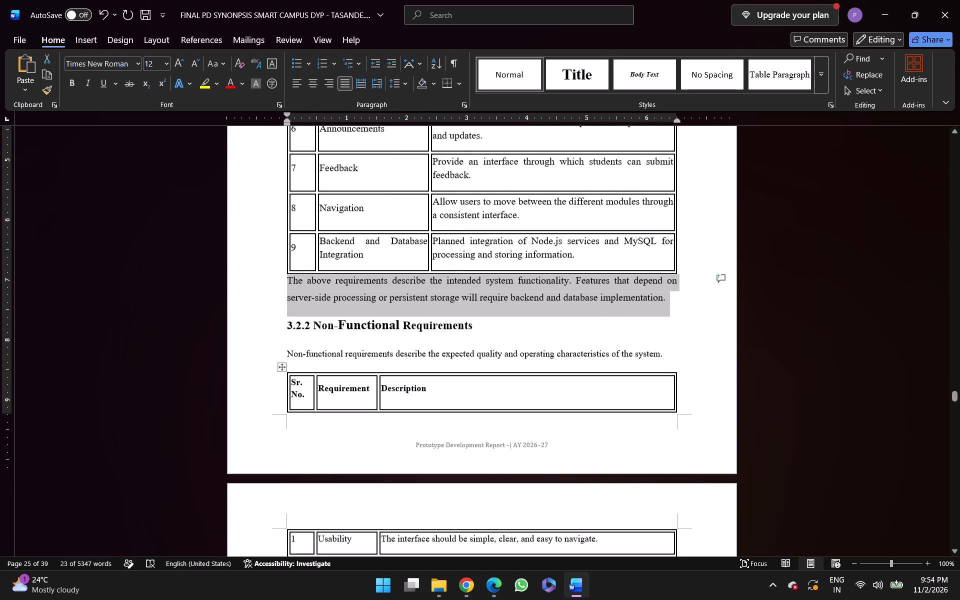
pyautogui.moveTo(289, 348); pyautogui.dragTo(840, 367)
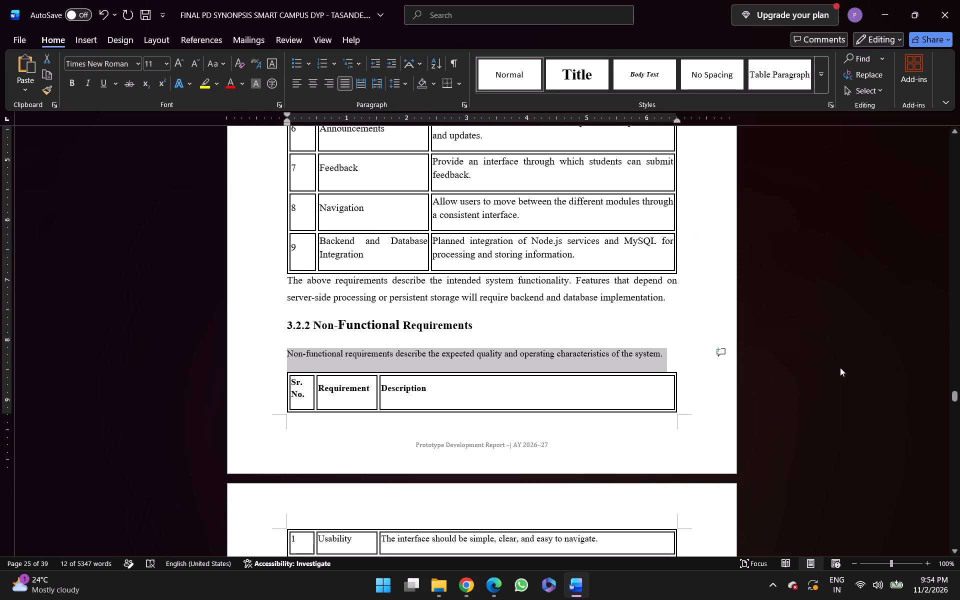
pyautogui.hotkey('ctrl', 'shift', '.')
pyautogui.scroll(-6, 617, 409)
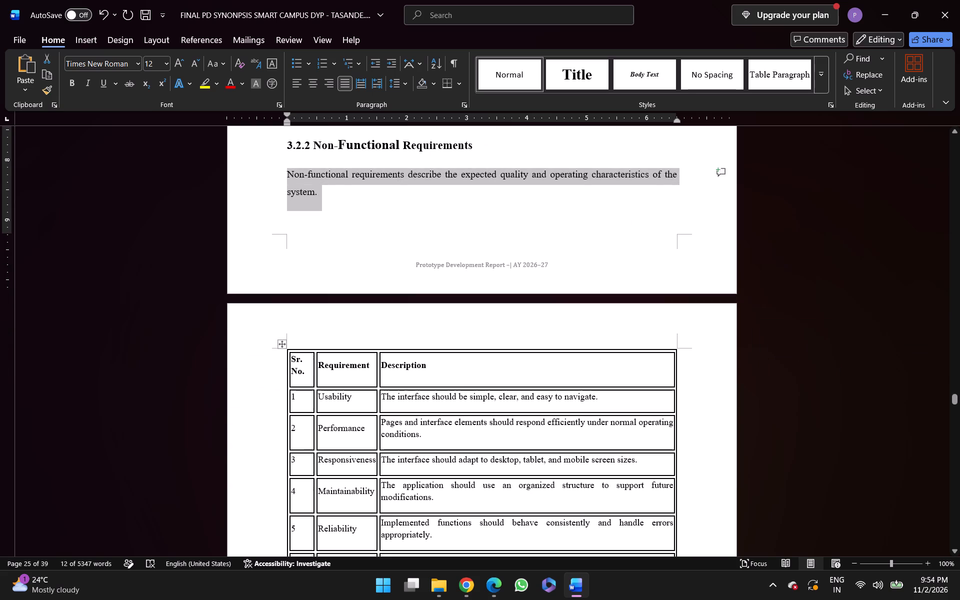
pyautogui.click(281, 344)
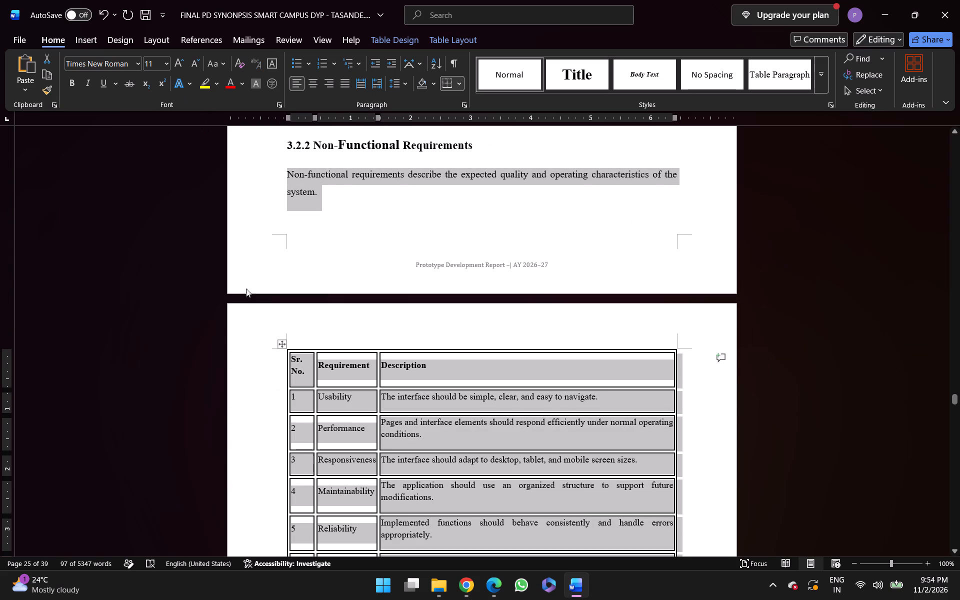
pyautogui.hotkey('ctrl', 'shift', '.')
pyautogui.scroll(-6, 262, 304)
pyautogui.scroll(-6, 198, 298)
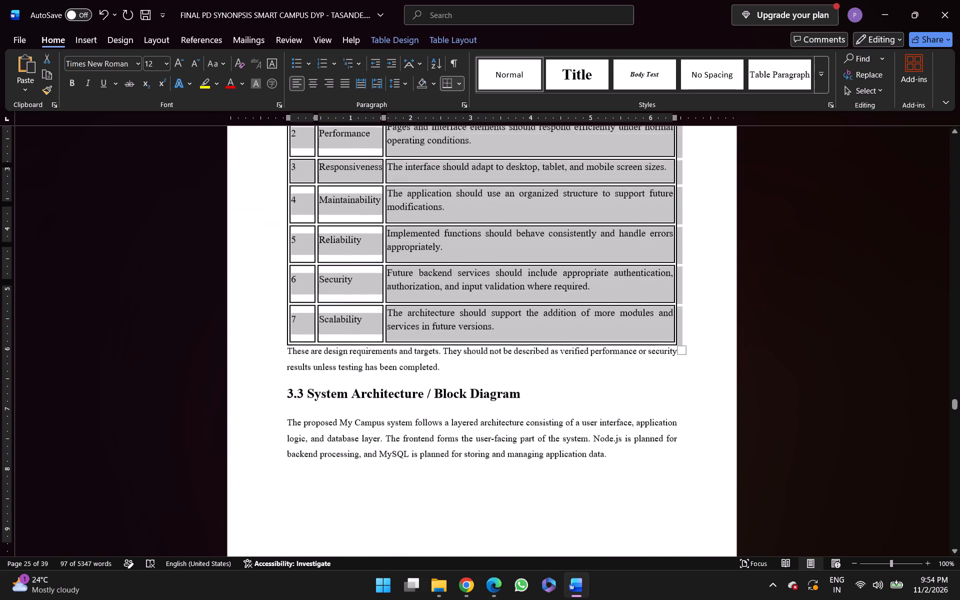
pyautogui.moveTo(289, 288); pyautogui.dragTo(615, 315)
pyautogui.hotkey('ctrl', 'shift', '.')
# Increase the font size of the introductory paragraph under 3.3 System Architecture / Block Diagram to 12.
pyautogui.scroll(-2, 615, 315)
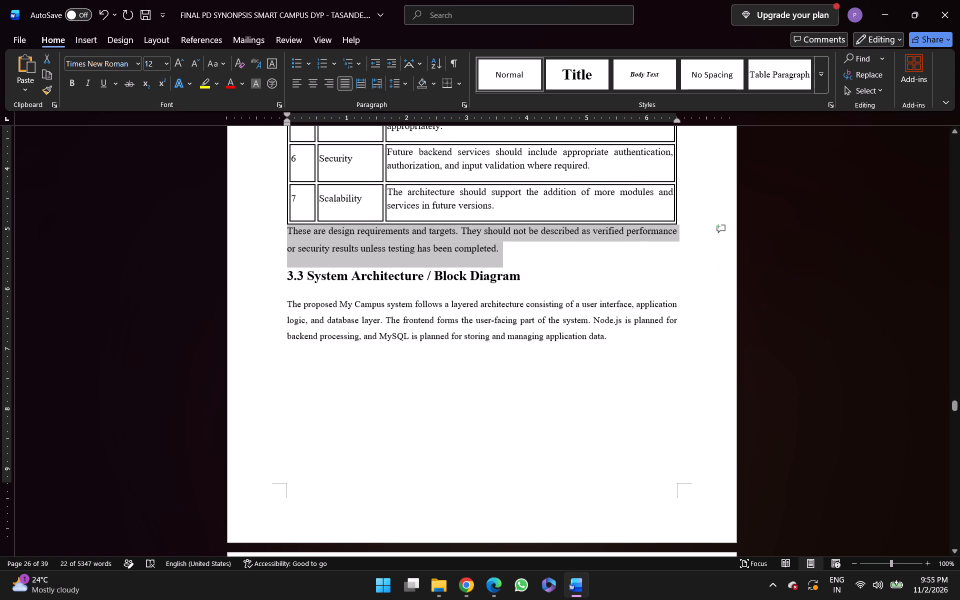
pyautogui.moveTo(281, 308); pyautogui.dragTo(614, 367)
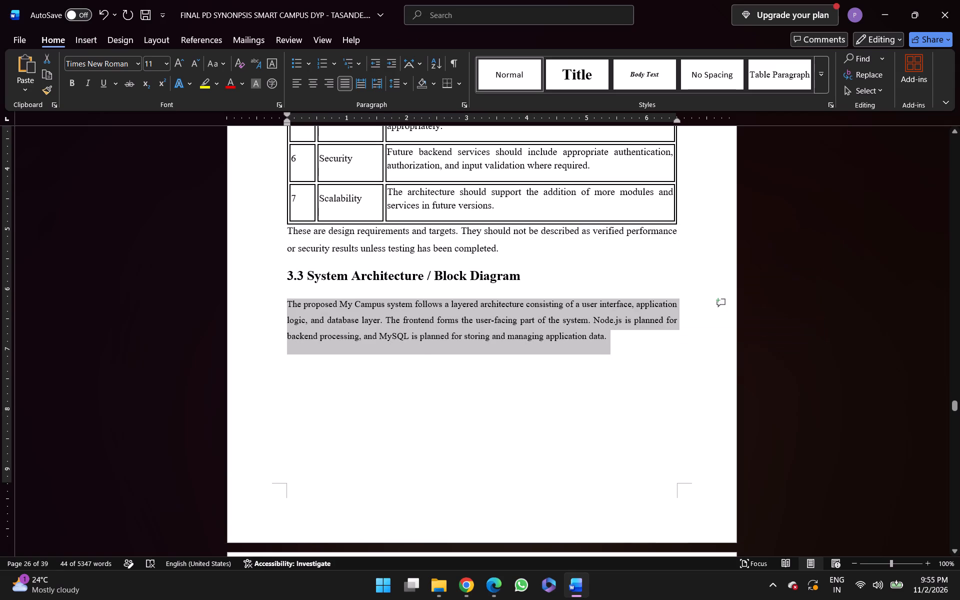
pyautogui.hotkey('ctrl', 'shift', '.')
pyautogui.scroll(-5, 614, 367)
pyautogui.click(543, 331)
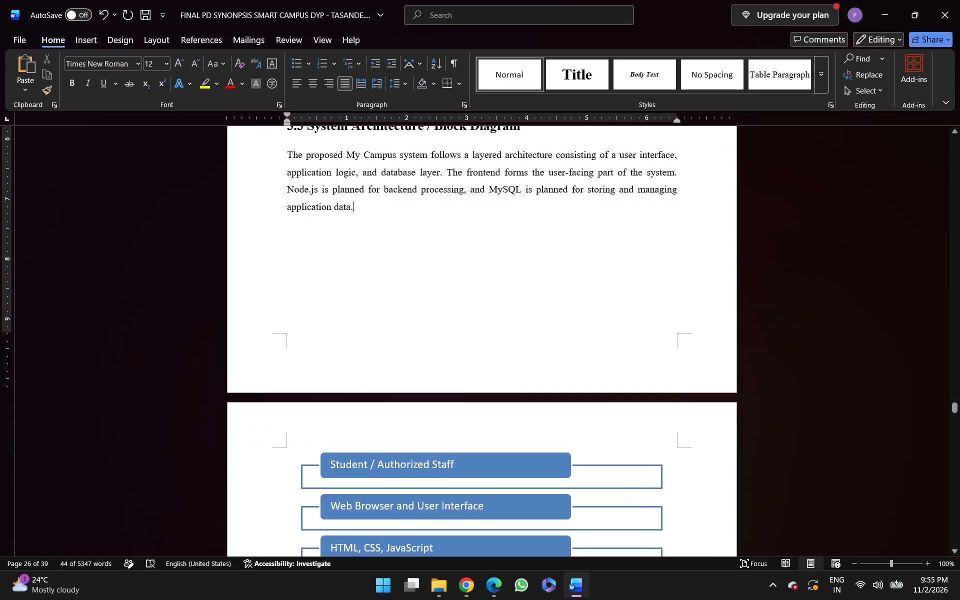
# Increase the font size of the outlined box behind Web Browser and User Interface in the architecture diagram to 12.
pyautogui.scroll(-4, 346, 413)
pyautogui.click(347, 406)
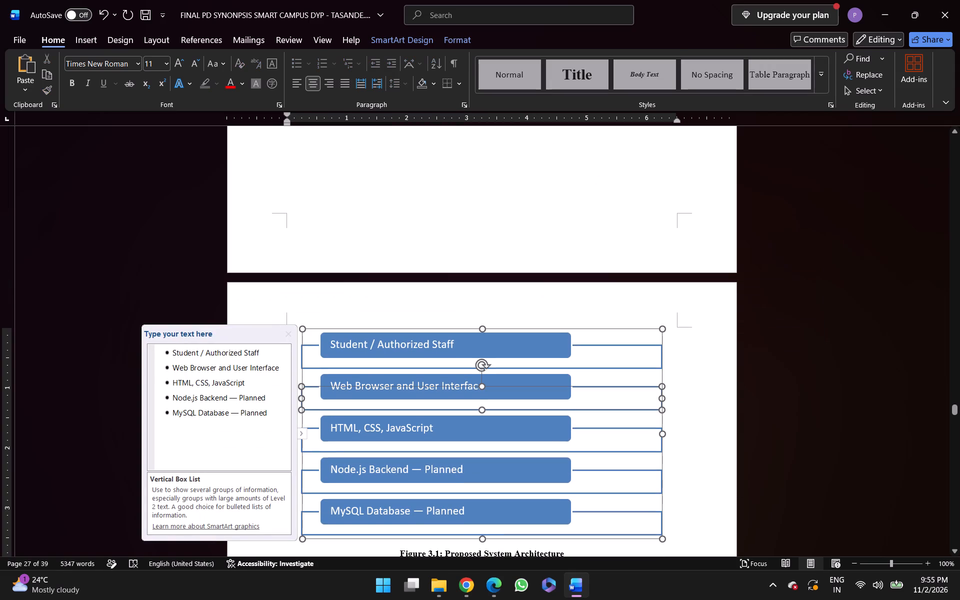
pyautogui.hotkey('ctrl', 'shift', '.')
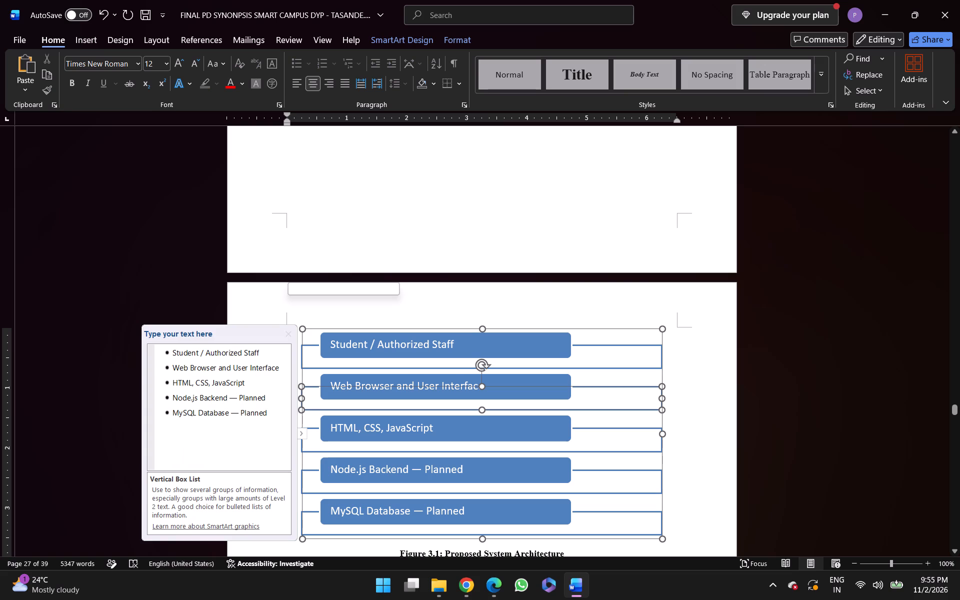
pyautogui.click(341, 294)
# Increase the font size of the text below Figure 3.1, from the architecture components line through the closing paragraph, to 12.
pyautogui.scroll(-7, 371, 298)
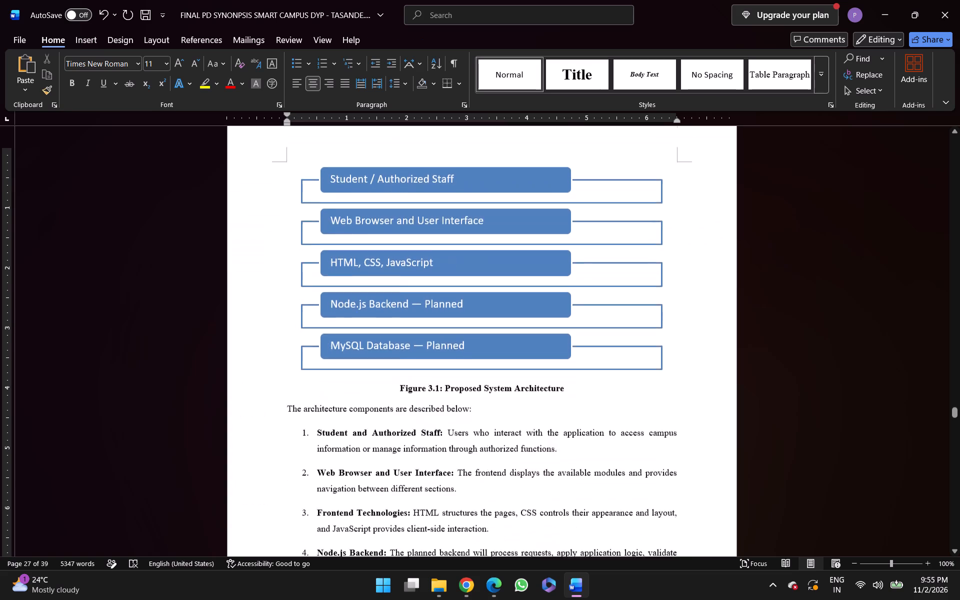
pyautogui.scroll(-1, 373, 299)
pyautogui.moveTo(287, 336); pyautogui.dragTo(714, 353)
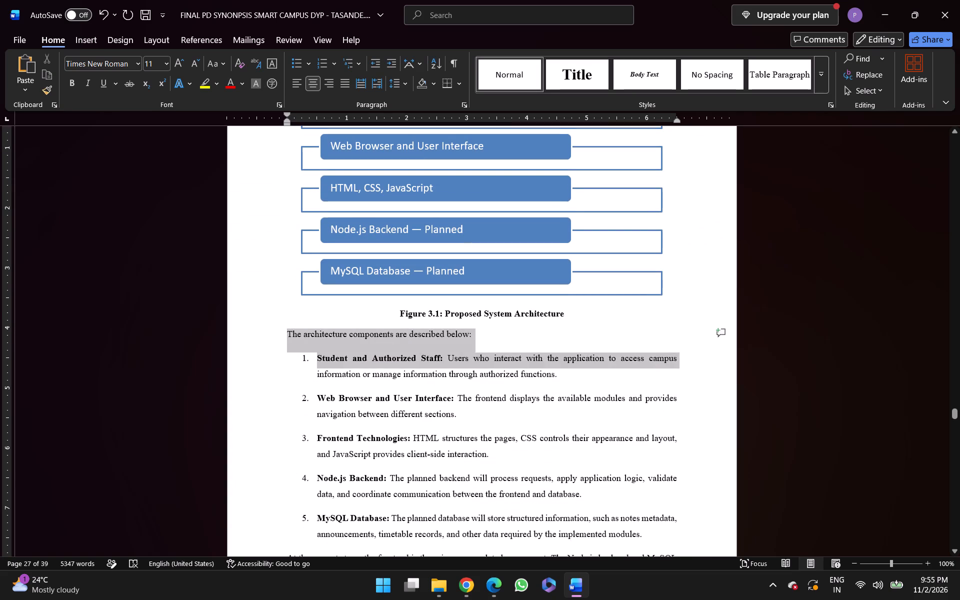
pyautogui.moveTo(714, 353); pyautogui.dragTo(605, 202)
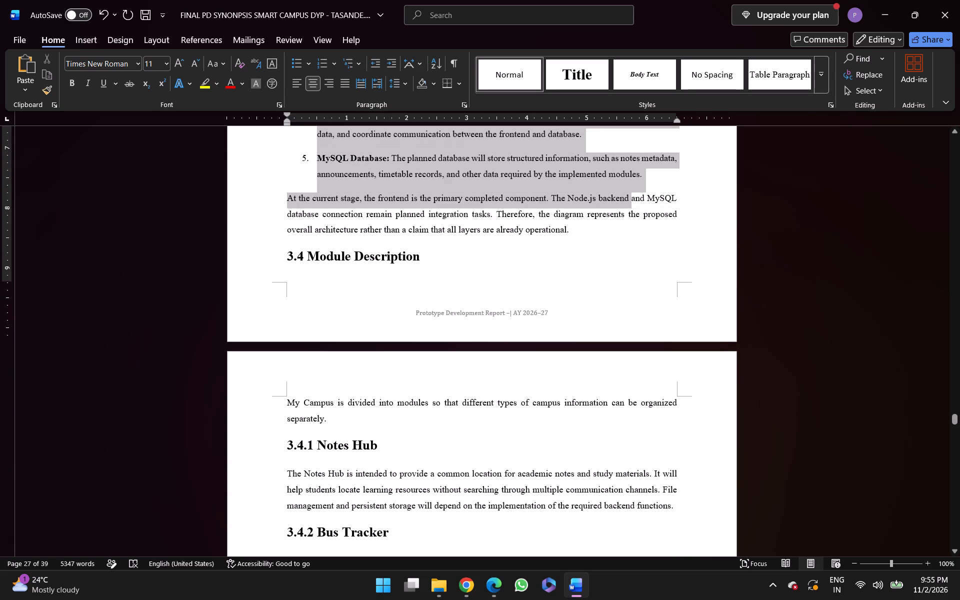
pyautogui.moveTo(605, 202); pyautogui.dragTo(614, 238)
pyautogui.hotkey('ctrl', 'shift', '.')
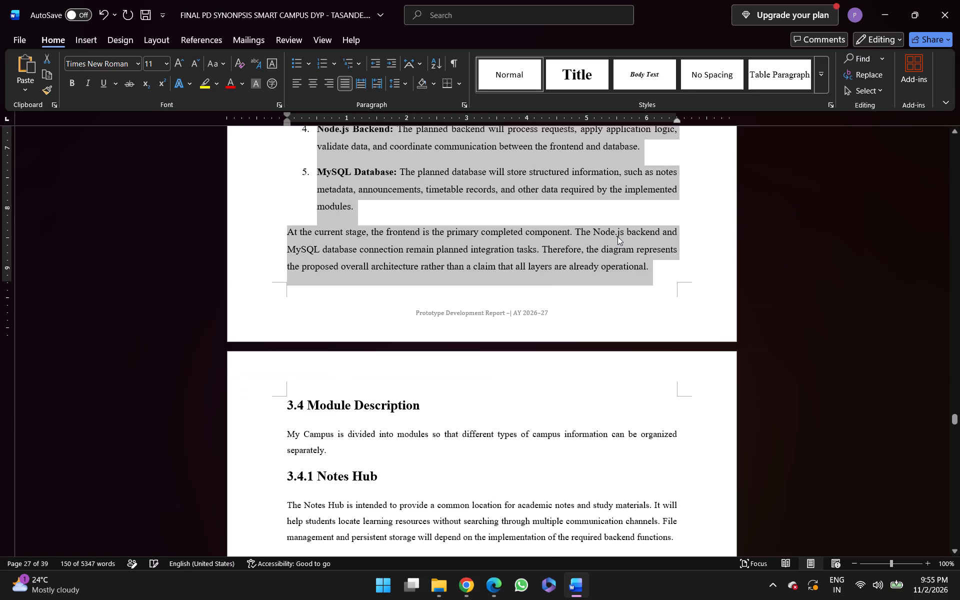
pyautogui.scroll(1, 617, 236)
pyautogui.scroll(-1, 610, 240)
pyautogui.scroll(5, 609, 241)
pyautogui.click(607, 242)
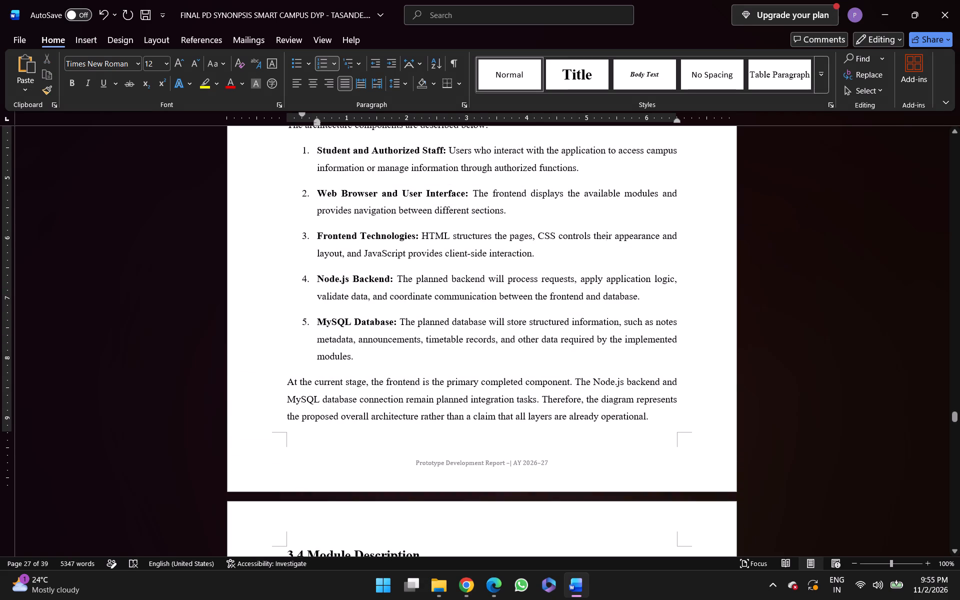
pyautogui.scroll(5, 603, 244)
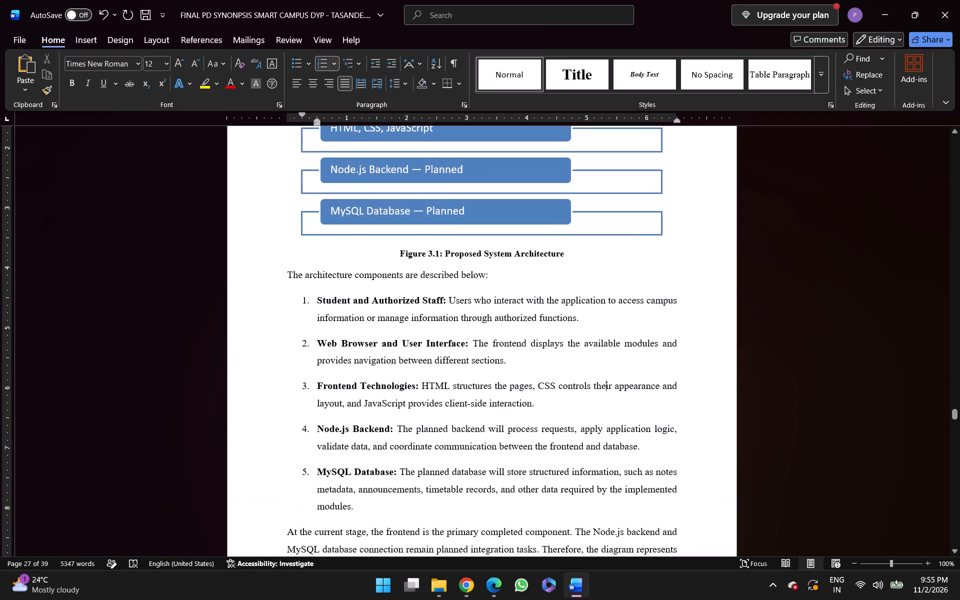
pyautogui.click(352, 272)
# Increase the font size of the 3.4 Module Description introduction and the 3.4.1 Notes Hub paragraph to 12.
pyautogui.scroll(-6, 433, 412)
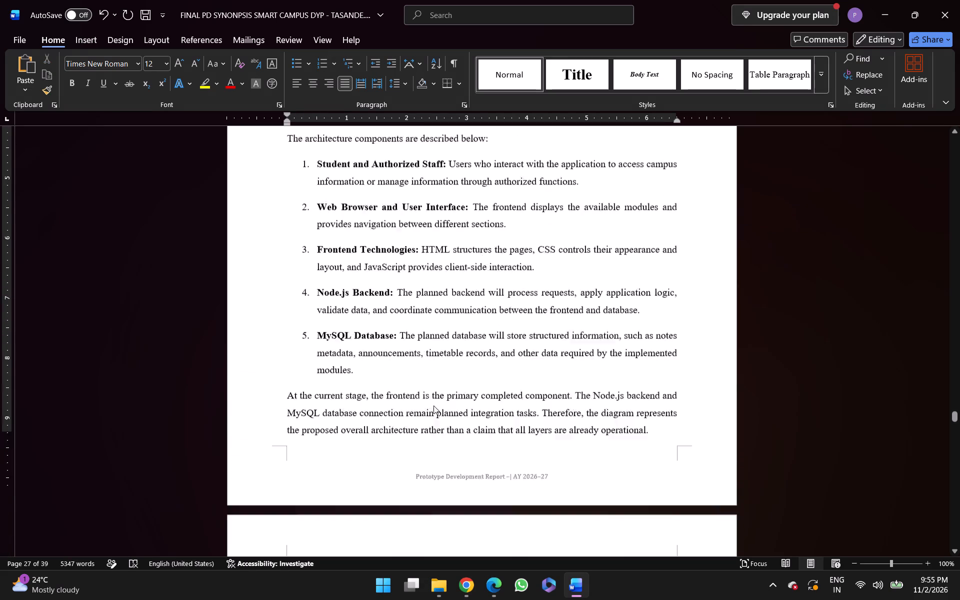
pyautogui.scroll(-6, 433, 405)
pyautogui.click(286, 372)
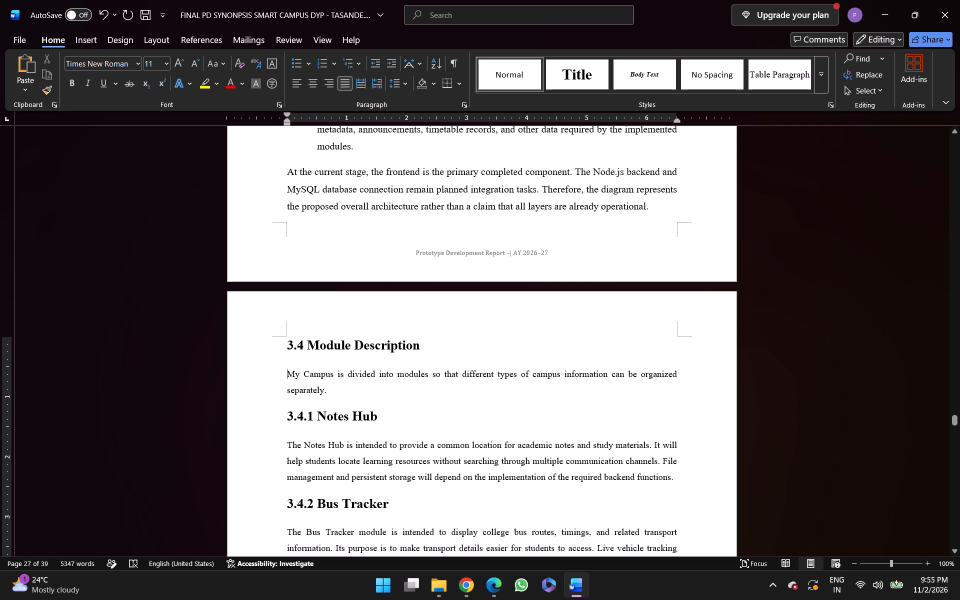
pyautogui.moveTo(290, 372); pyautogui.dragTo(414, 390)
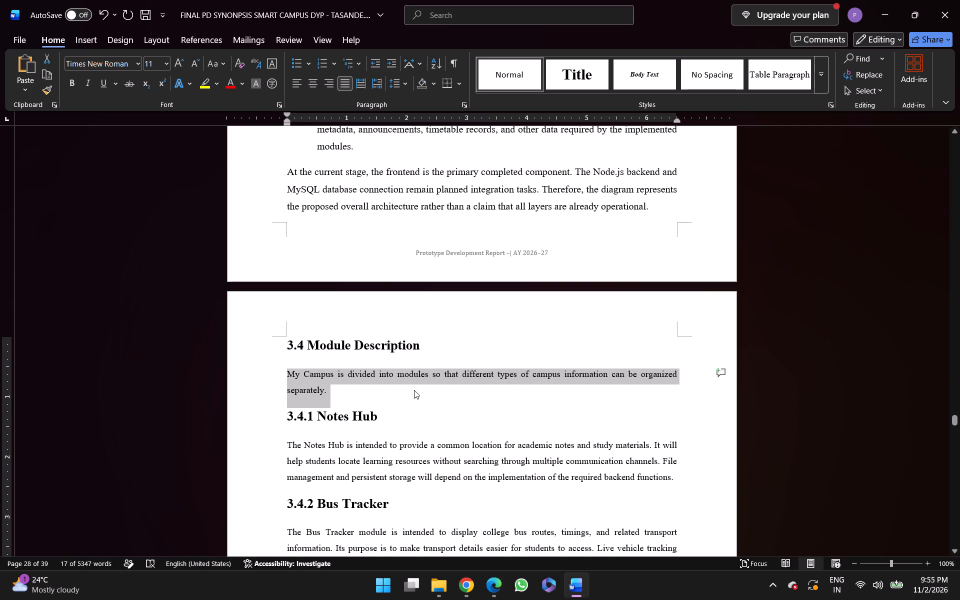
pyautogui.hotkey('ctrl', 'shift', '.')
pyautogui.scroll(-4, 136, 405)
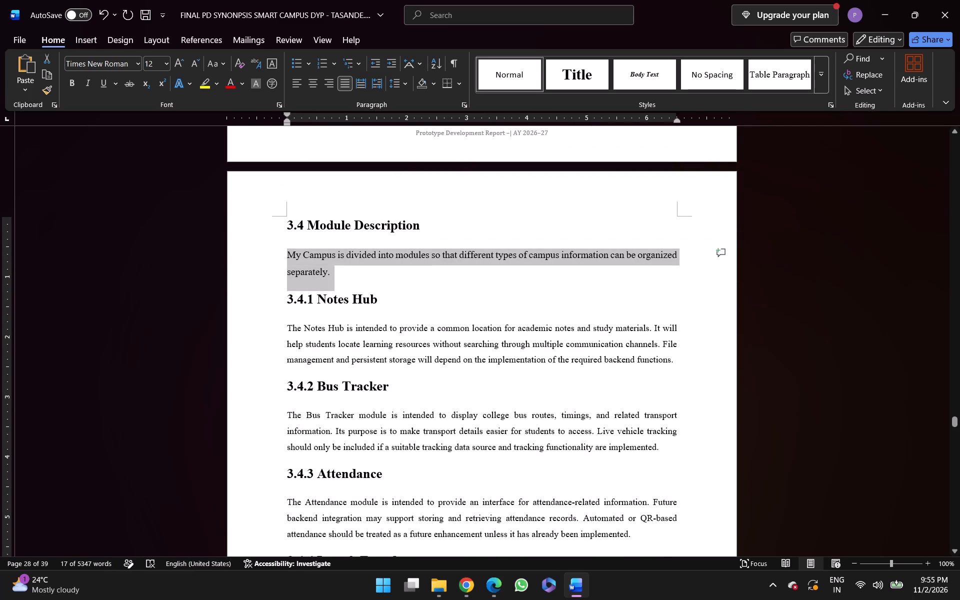
pyautogui.moveTo(288, 327); pyautogui.dragTo(660, 374)
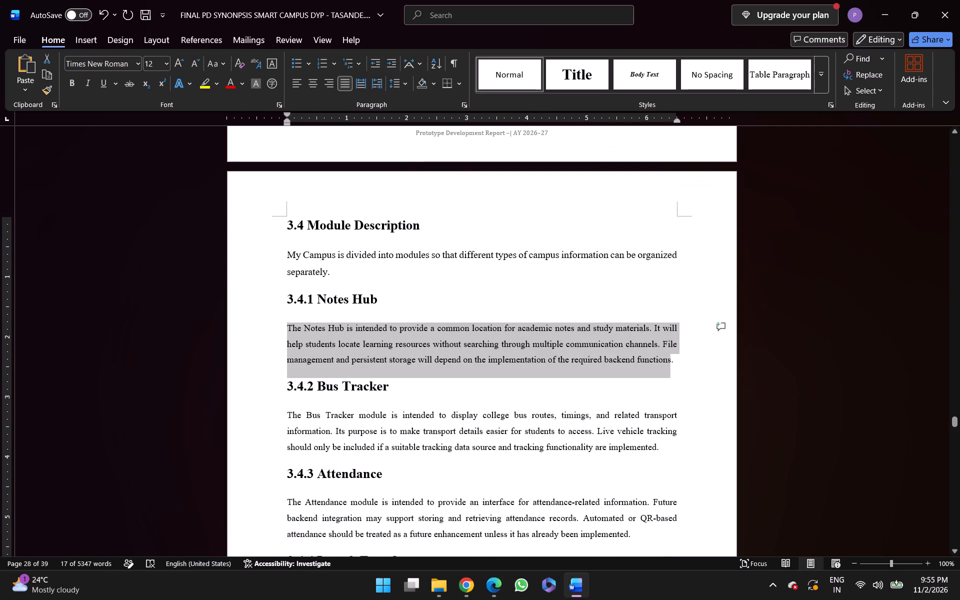
pyautogui.moveTo(660, 374); pyautogui.dragTo(692, 367)
pyautogui.hotkey('ctrl', 'shift', '.')
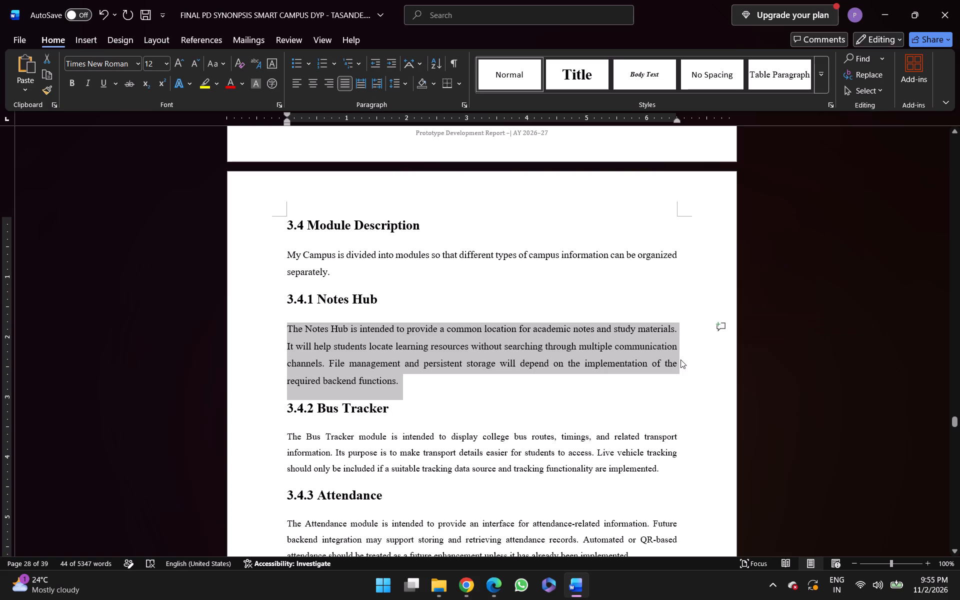
pyautogui.click(472, 348)
pyautogui.click(374, 292)
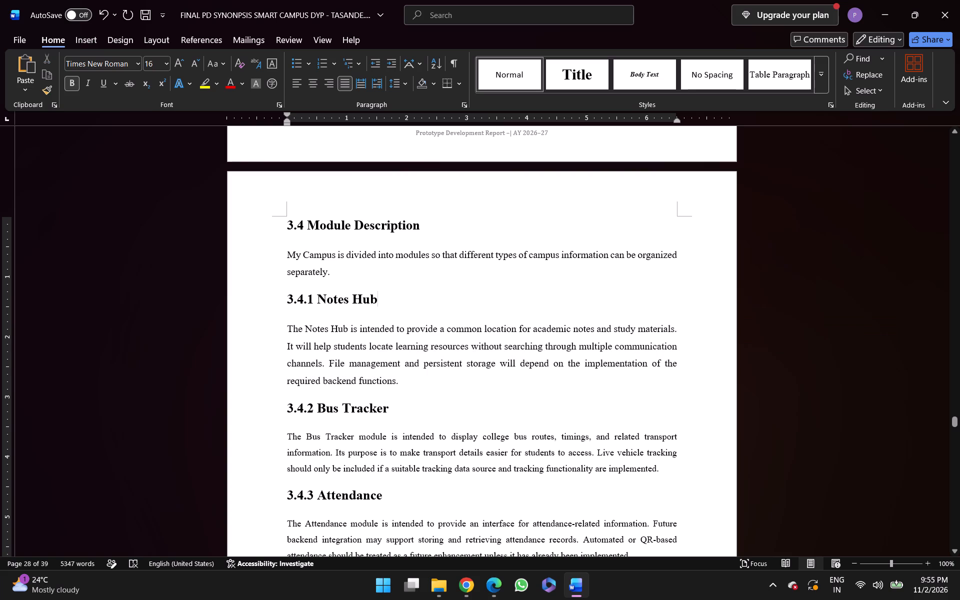
# Increase the font size of the 3.4.2 Bus Tracker paragraph to 12.
pyautogui.scroll(-2, 368, 378)
pyautogui.moveTo(289, 375); pyautogui.dragTo(659, 402)
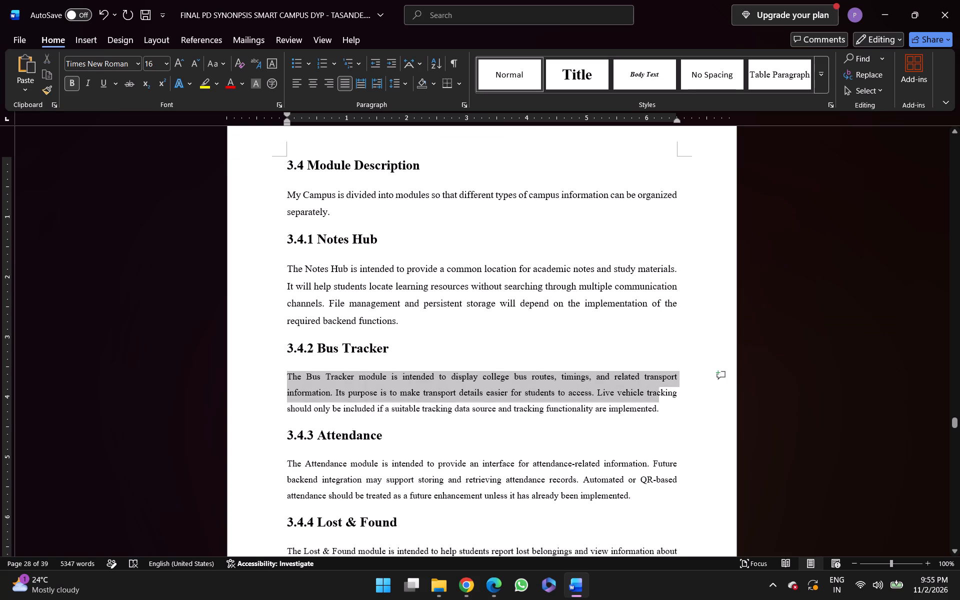
pyautogui.moveTo(659, 402); pyautogui.dragTo(724, 425)
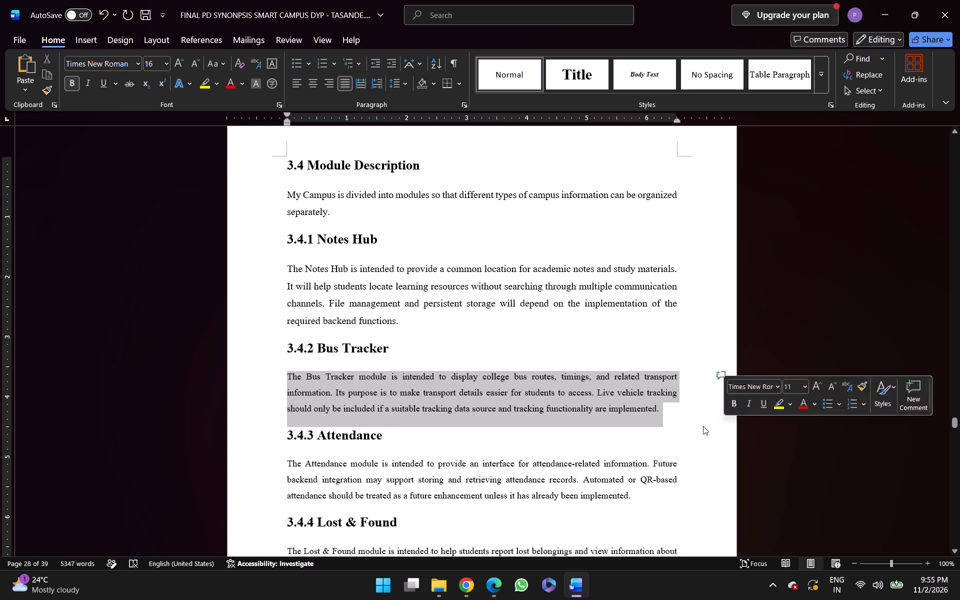
pyautogui.click(631, 410)
pyautogui.click(630, 409)
pyautogui.click(666, 415)
pyautogui.moveTo(668, 415); pyautogui.dragTo(267, 373)
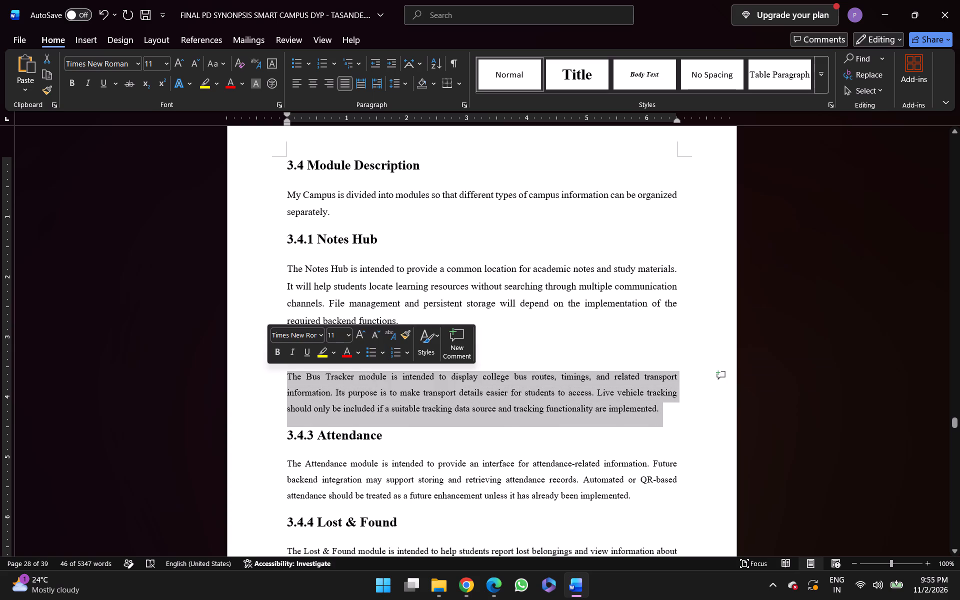
pyautogui.hotkey('ctrl', 'shift', '.')
# Increase the font size of the 3.4.3 Attendance paragraph to 12.
pyautogui.scroll(-3, 267, 373)
pyautogui.moveTo(287, 386); pyautogui.dragTo(551, 429)
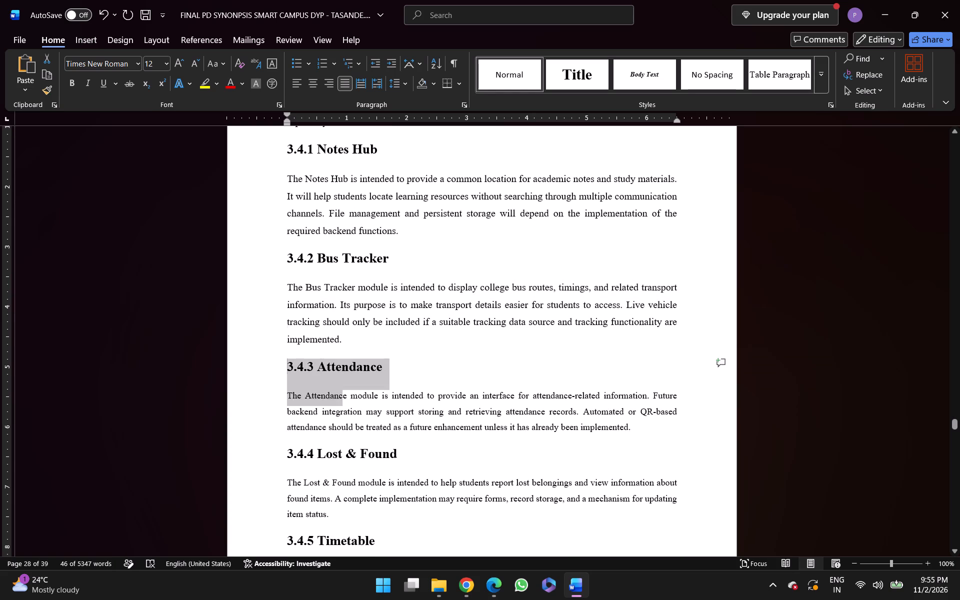
pyautogui.moveTo(551, 429); pyautogui.dragTo(712, 440)
pyautogui.click(289, 399)
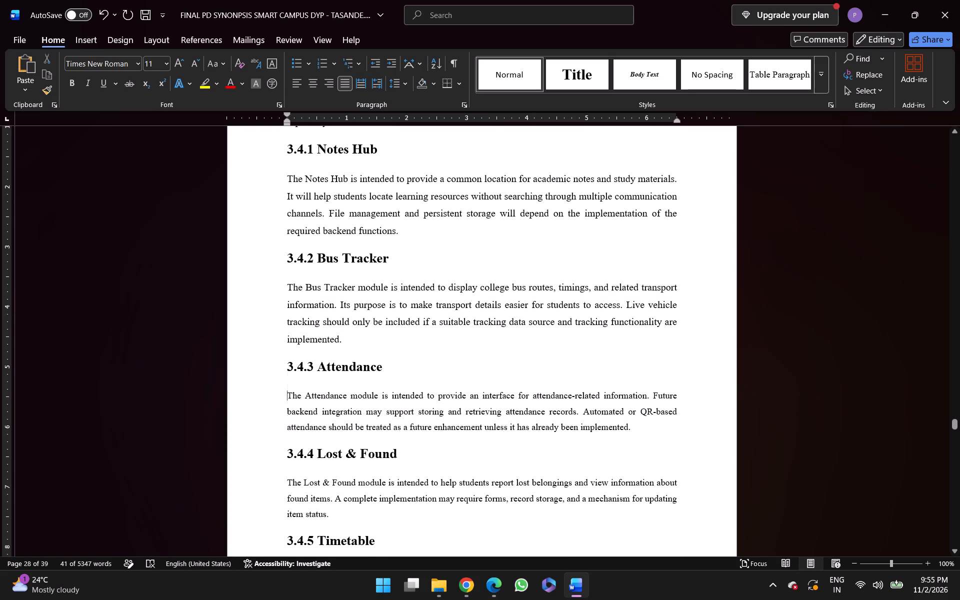
pyautogui.moveTo(289, 397); pyautogui.dragTo(690, 430)
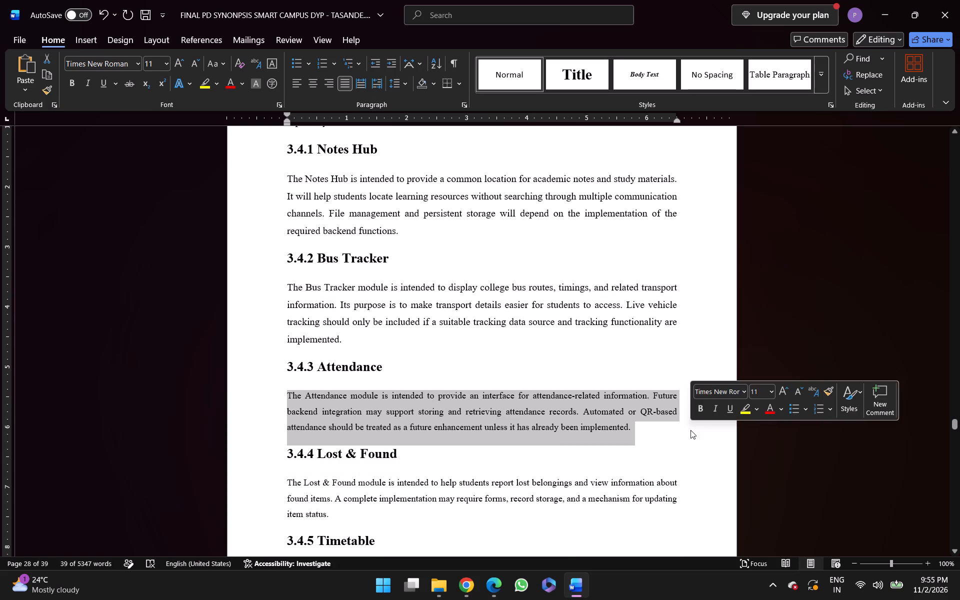
pyautogui.hotkey('ctrl', 'shift', '.')
# Increase the font size of the 3.4.4 Lost & Found and 3.4.5 Timetable paragraphs to 12.
pyautogui.scroll(-4, 692, 430)
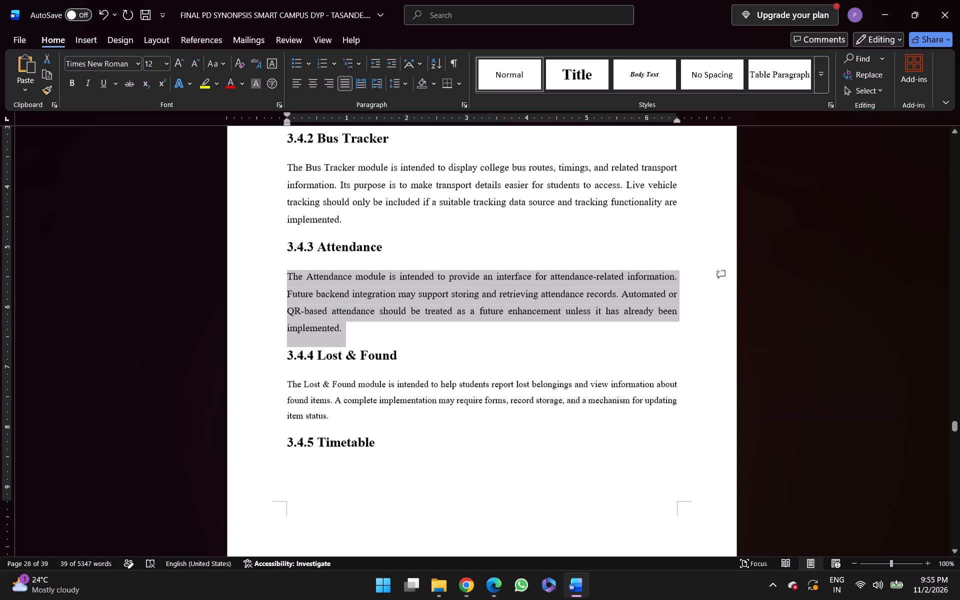
pyautogui.moveTo(285, 381); pyautogui.dragTo(408, 423)
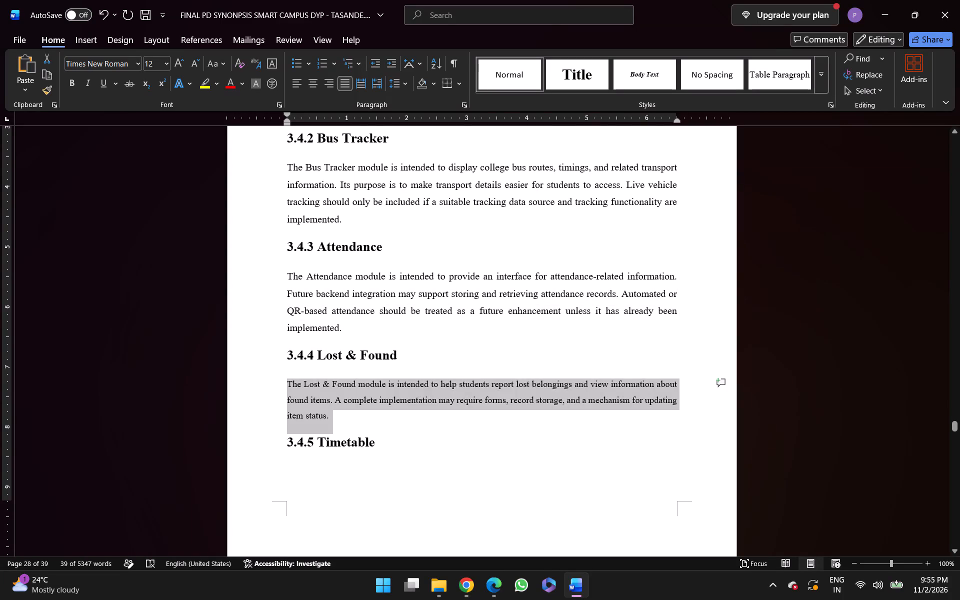
pyautogui.moveTo(408, 423); pyautogui.dragTo(408, 424)
pyautogui.hotkey('ctrl', 'shift', '.')
pyautogui.scroll(-7, 410, 423)
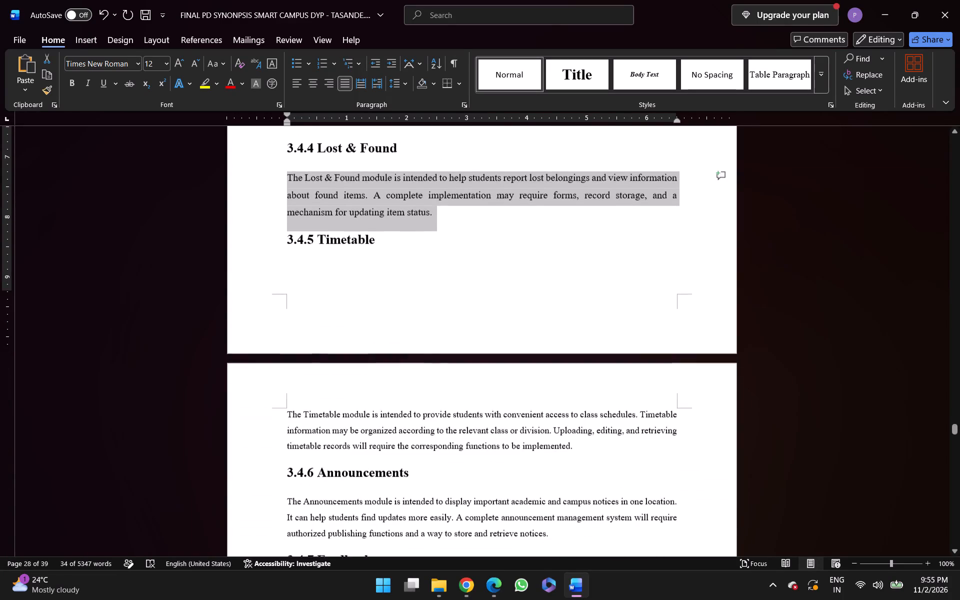
pyautogui.scroll(-4, 291, 333)
pyautogui.moveTo(285, 292); pyautogui.dragTo(601, 333)
pyautogui.hotkey('ctrl', 'shift', '.')
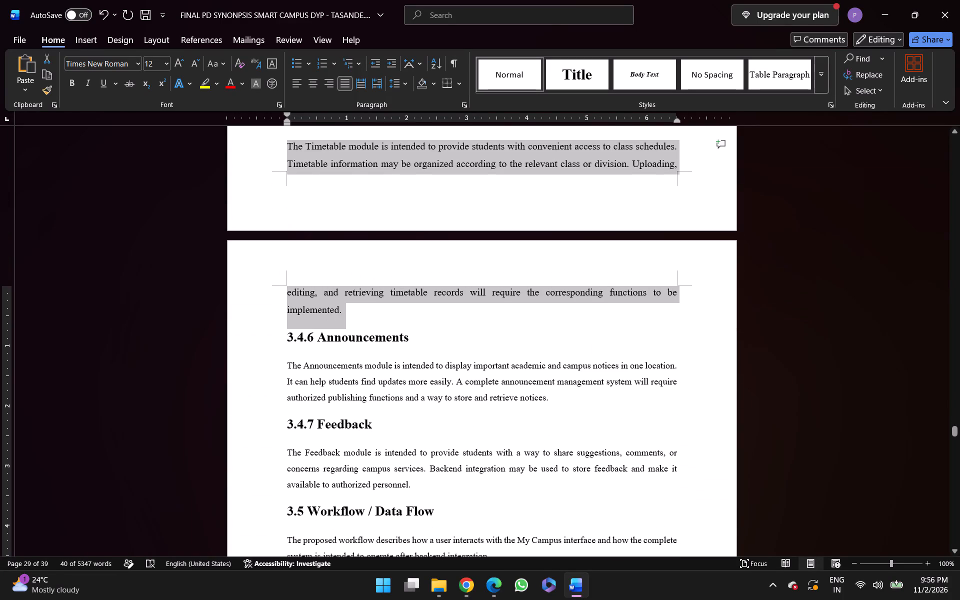
# Increase the font size of the 3.4.6 Announcements and 3.4.7 Feedback paragraphs to 12.
pyautogui.moveTo(287, 365); pyautogui.dragTo(632, 399)
pyautogui.hotkey('ctrl', 'shift', '.')
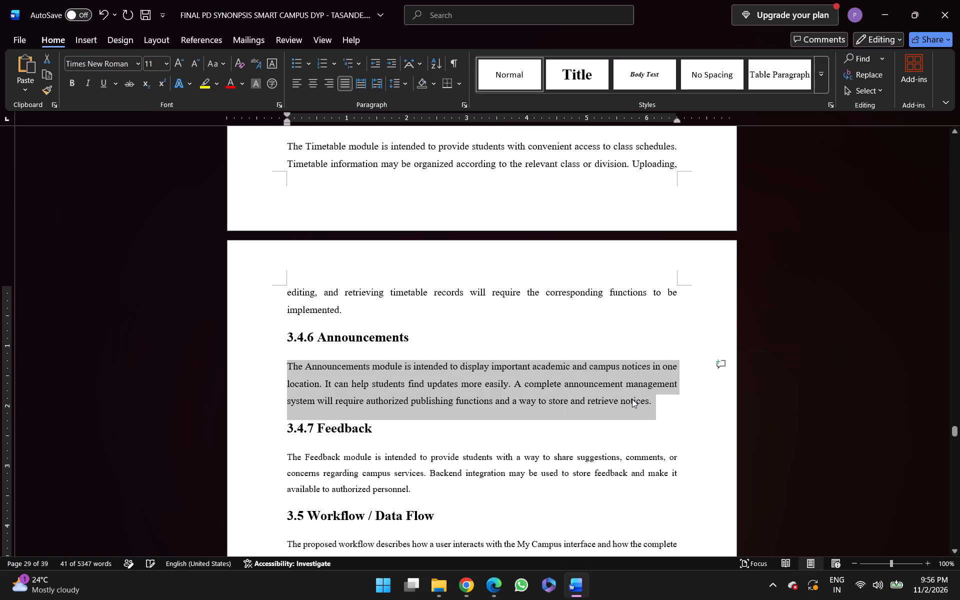
pyautogui.scroll(-1, 632, 399)
pyautogui.moveTo(288, 424); pyautogui.dragTo(355, 437)
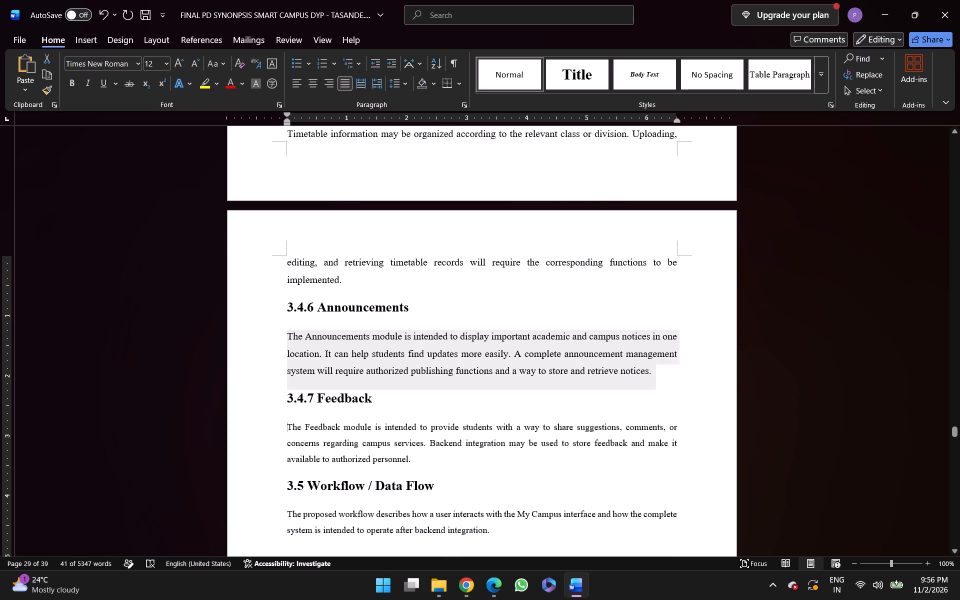
pyautogui.moveTo(355, 437); pyautogui.dragTo(466, 455)
pyautogui.hotkey('ctrl', 'shift', '.')
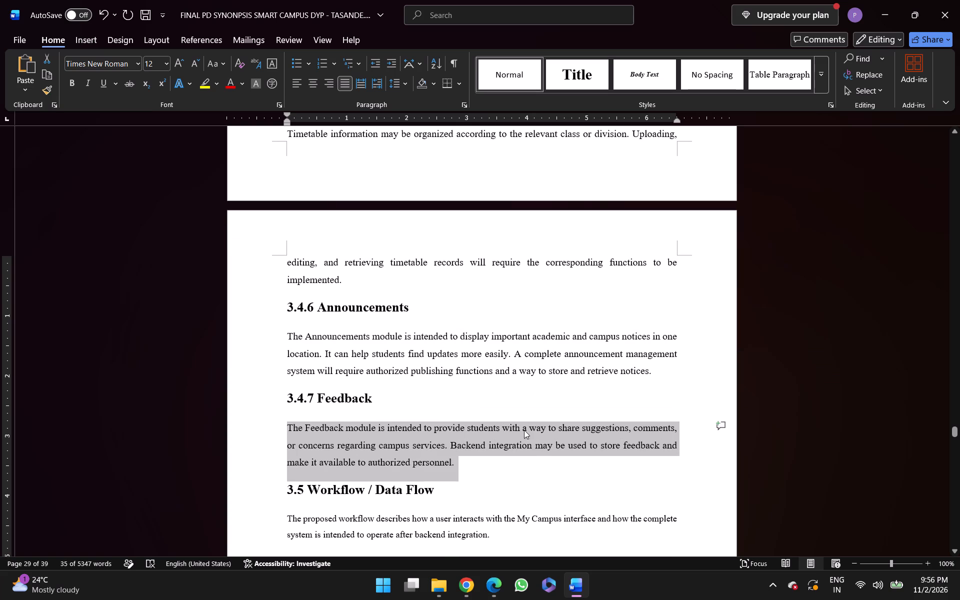
# Increase the font size of the introductory paragraph under 3.5 Workflow / Data Flow to 12.
pyautogui.scroll(-4, 339, 539)
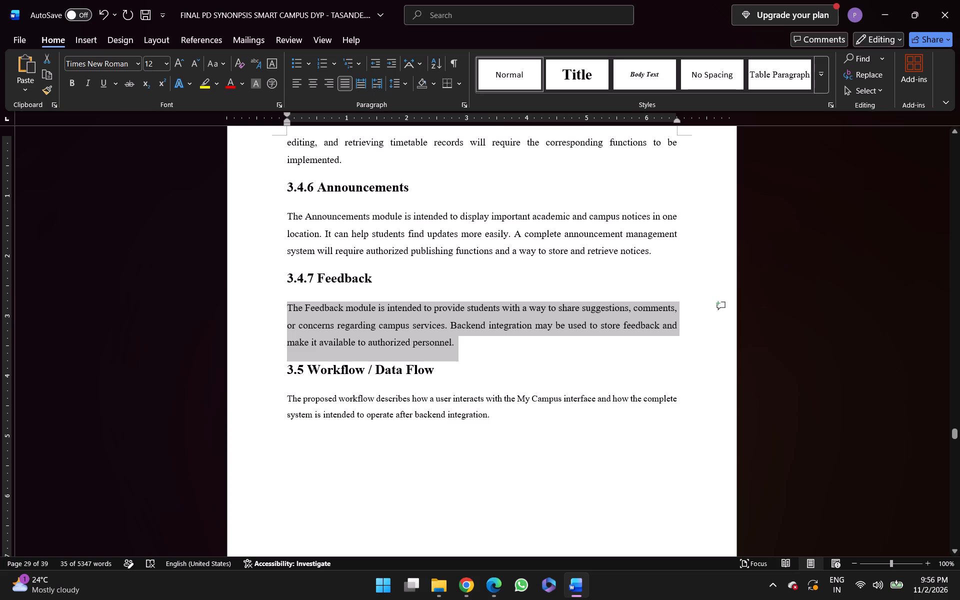
pyautogui.click(407, 82)
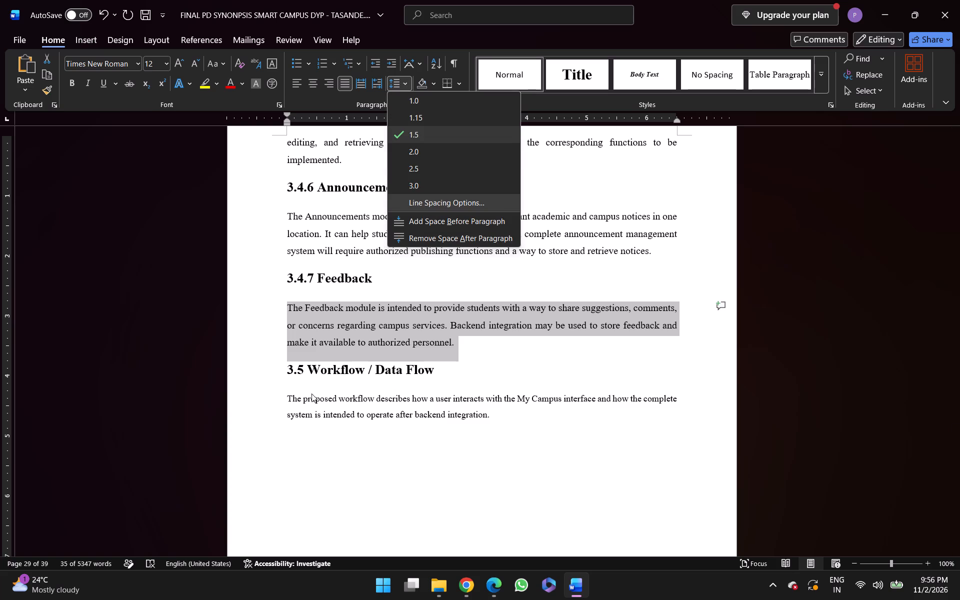
pyautogui.moveTo(288, 396); pyautogui.dragTo(504, 418)
pyautogui.moveTo(504, 418); pyautogui.dragTo(286, 391)
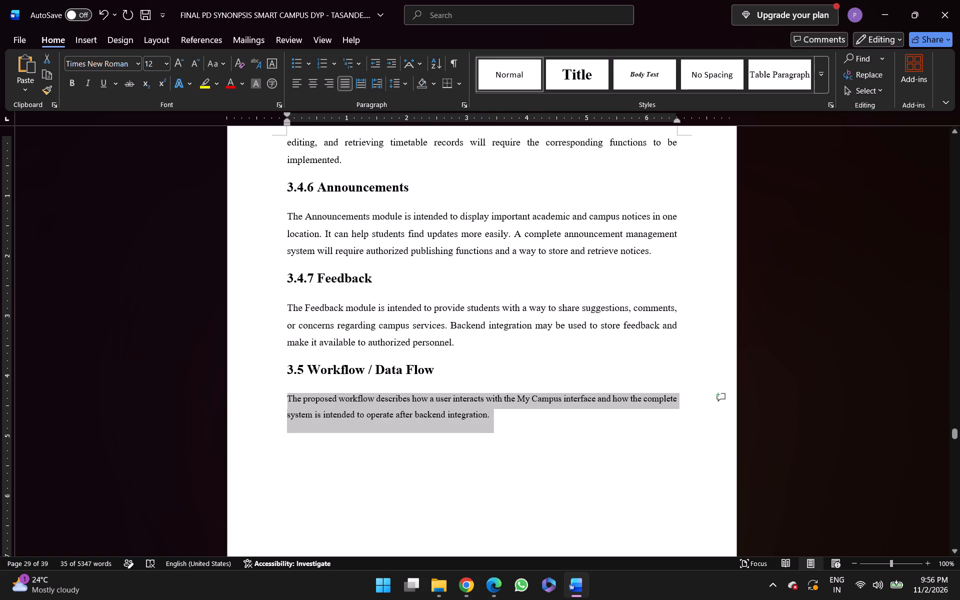
pyautogui.moveTo(286, 391); pyautogui.dragTo(273, 400)
pyautogui.hotkey('ctrl', 'shift', '.')
# Select the whole line holding the system workflow diagram and increase its font size to 12.
pyautogui.scroll(-16, 276, 395)
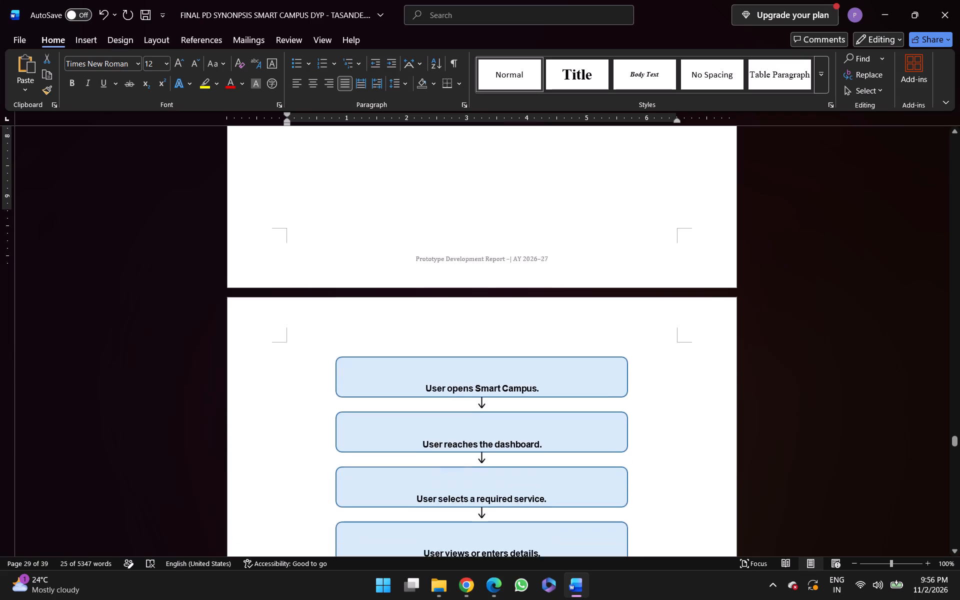
pyautogui.scroll(-5, 268, 376)
pyautogui.click(400, 199)
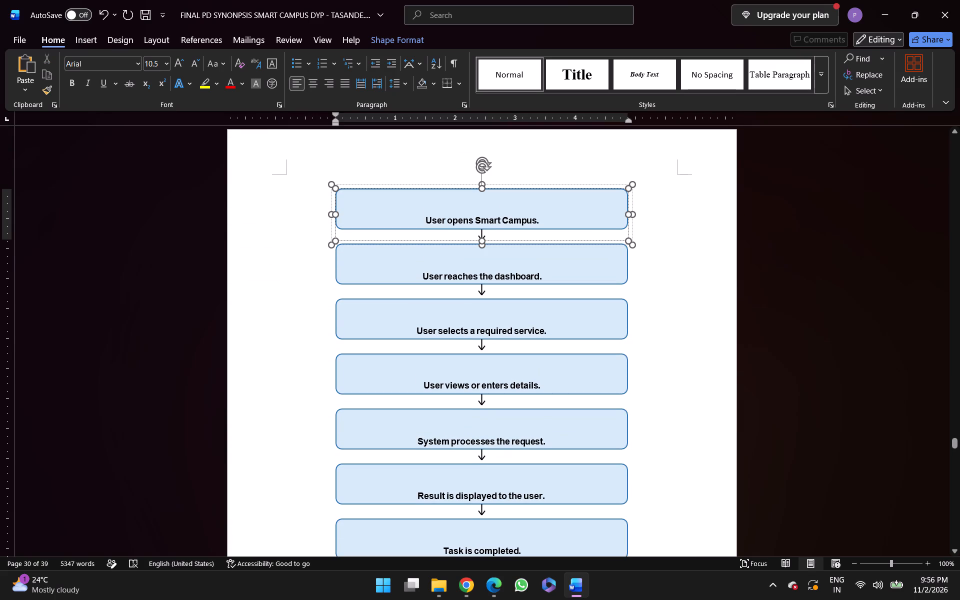
pyautogui.click(269, 281)
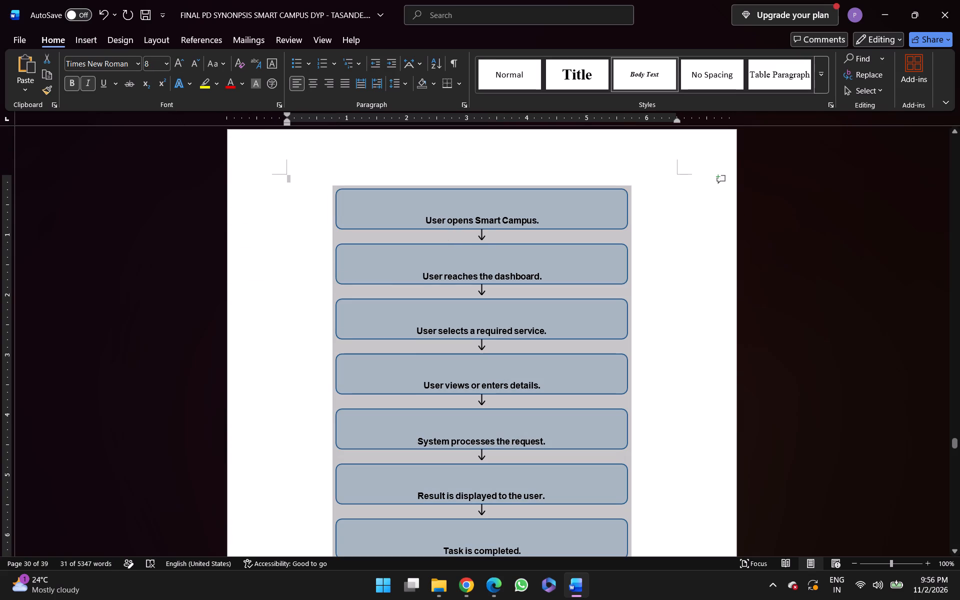
pyautogui.hotkey('ctrl', 'shift', '.')
pyautogui.hotkey('ctrl', 'shift', '.')
pyautogui.hotkey('ctrl', 'shift', '.')
pyautogui.hotkey('ctrl', 'shift', ',')
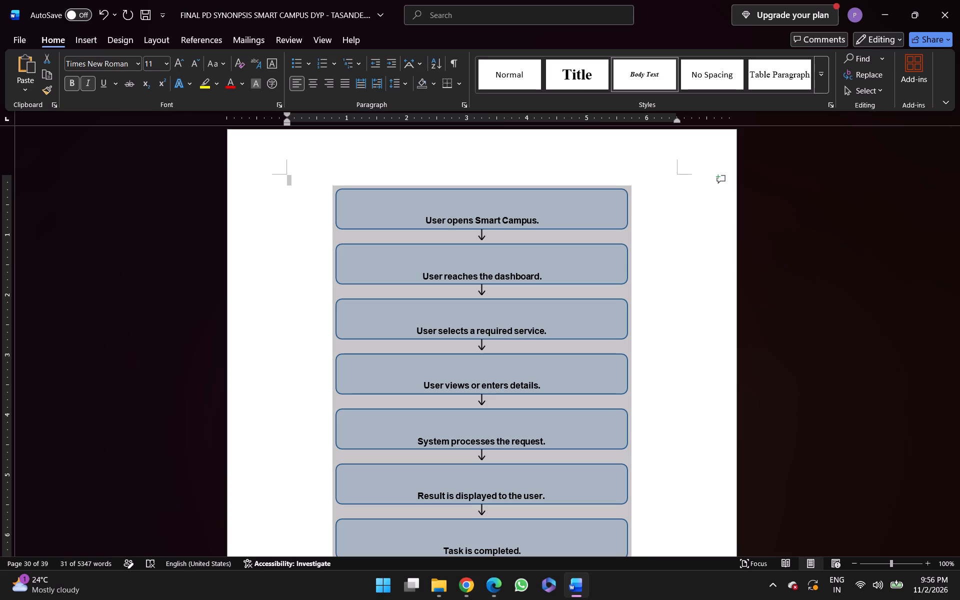
pyautogui.hotkey('ctrl', 'shift', '.')
pyautogui.hotkey('ctrl', 'shift', '.')
# Increase the font size of the caption "Figure 3.2: Proposed System Workflow" to 12.
pyautogui.scroll(-5, 211, 158)
pyautogui.scroll(-3, 490, 332)
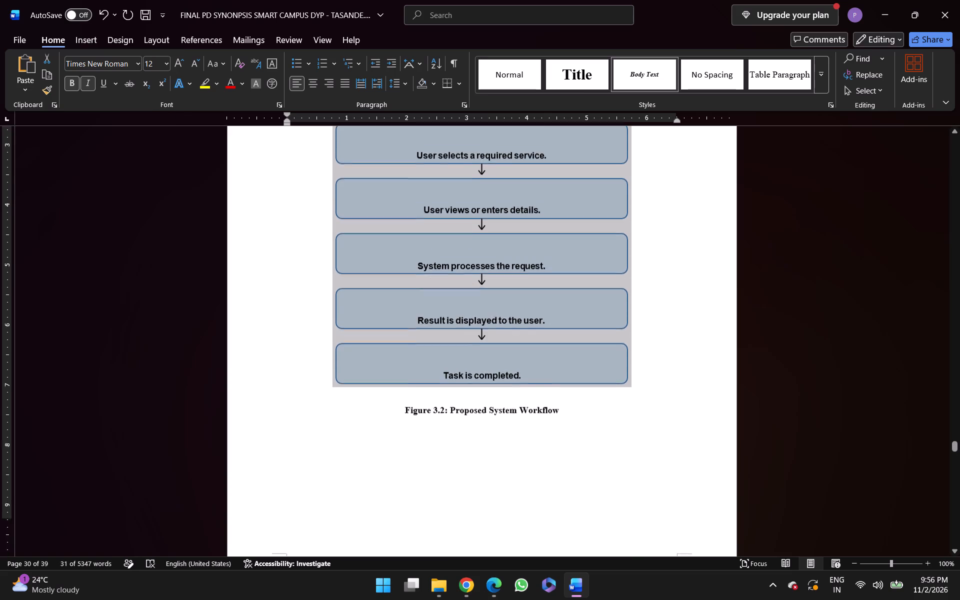
pyautogui.scroll(-3, 490, 332)
pyautogui.scroll(3, 490, 332)
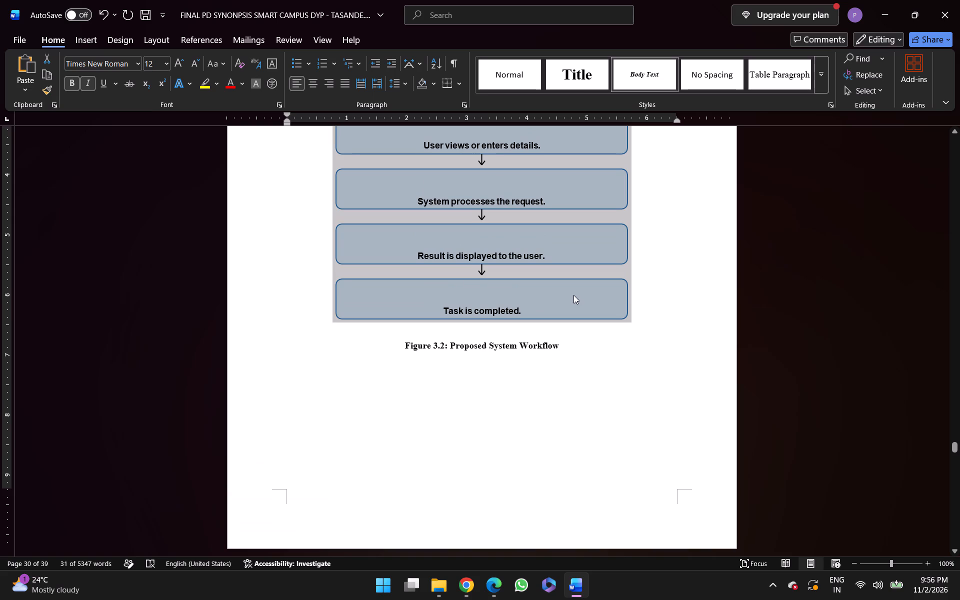
pyautogui.moveTo(586, 351); pyautogui.dragTo(366, 355)
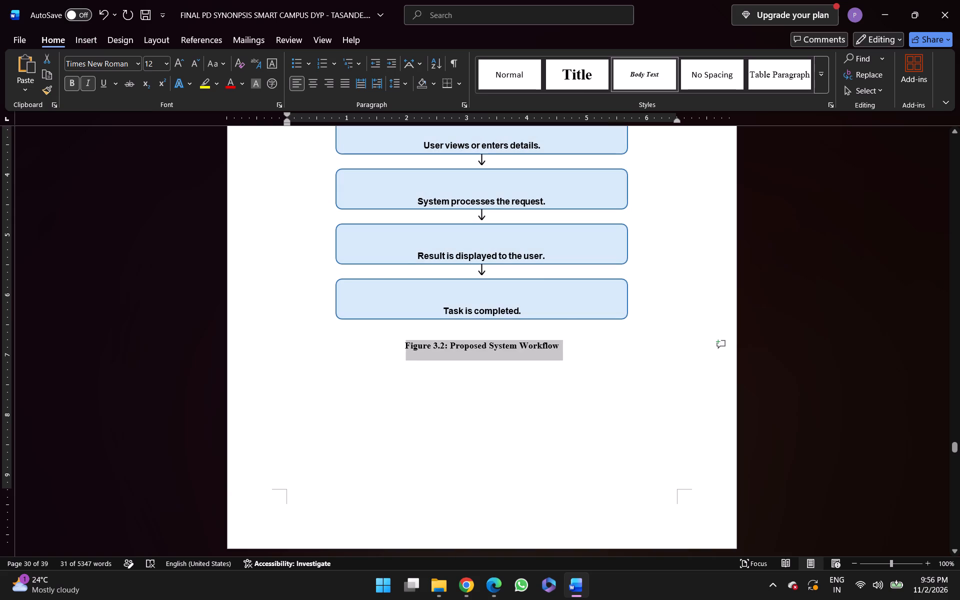
pyautogui.moveTo(366, 355); pyautogui.dragTo(358, 355)
pyautogui.hotkey('ctrl', 'shift', '.')
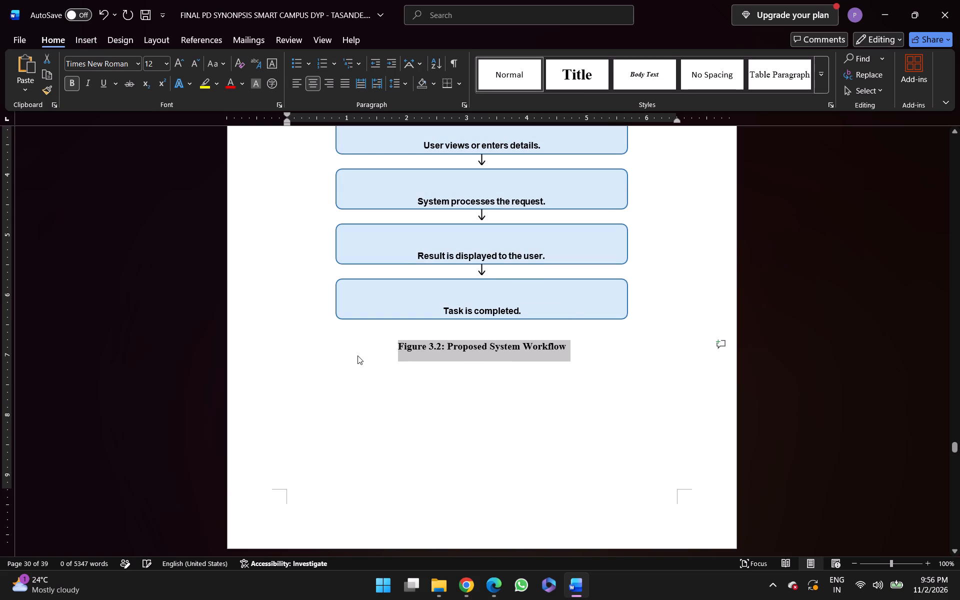
pyautogui.click(367, 381)
# Check the layout of the workflow diagram page and the end of the page before it.
pyautogui.scroll(13, 368, 381)
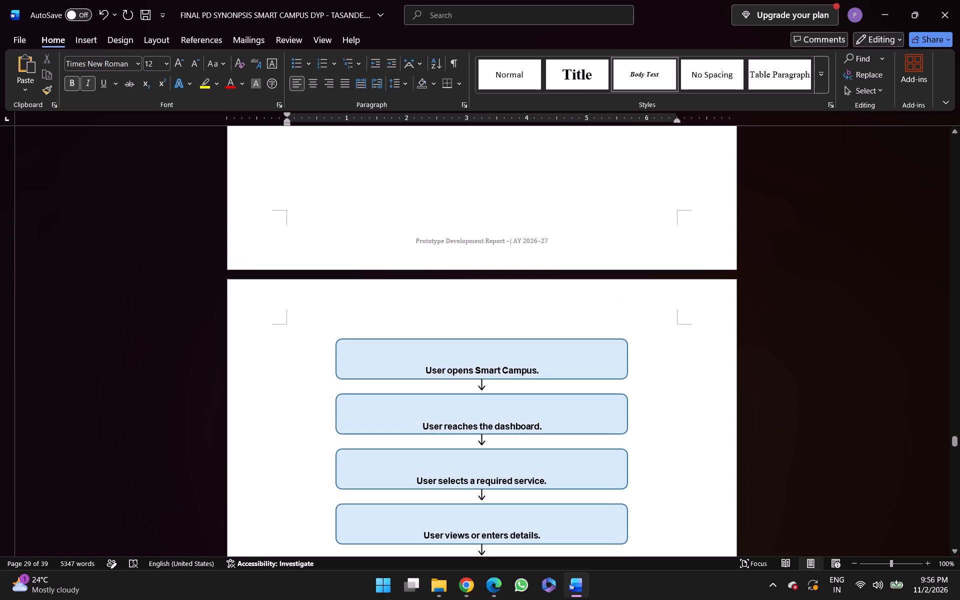
pyautogui.scroll(-5, 534, 378)
pyautogui.scroll(8, 534, 378)
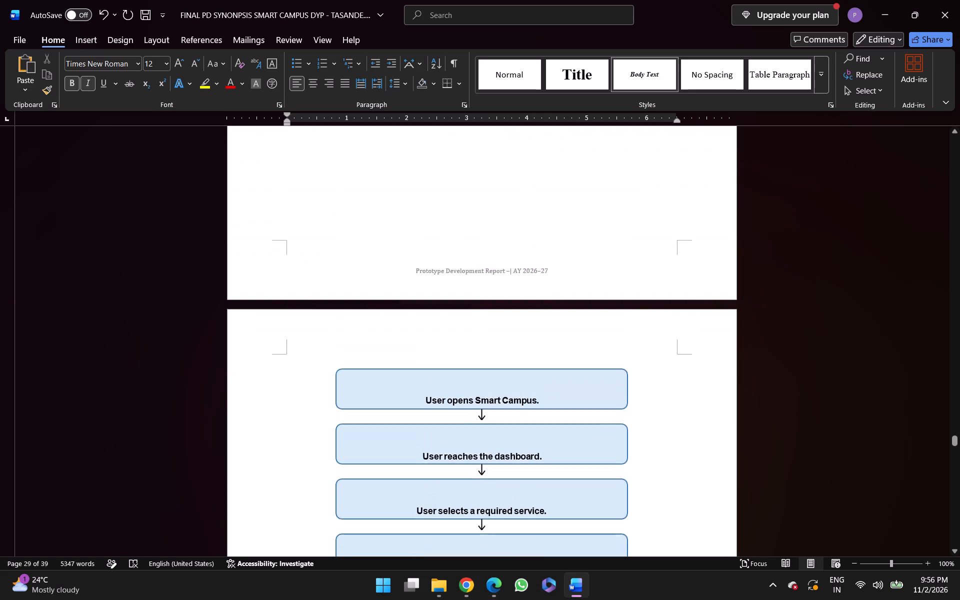
pyautogui.scroll(11, 534, 378)
pyautogui.click(532, 378)
pyautogui.scroll(1, 532, 378)
pyautogui.scroll(-20, 532, 378)
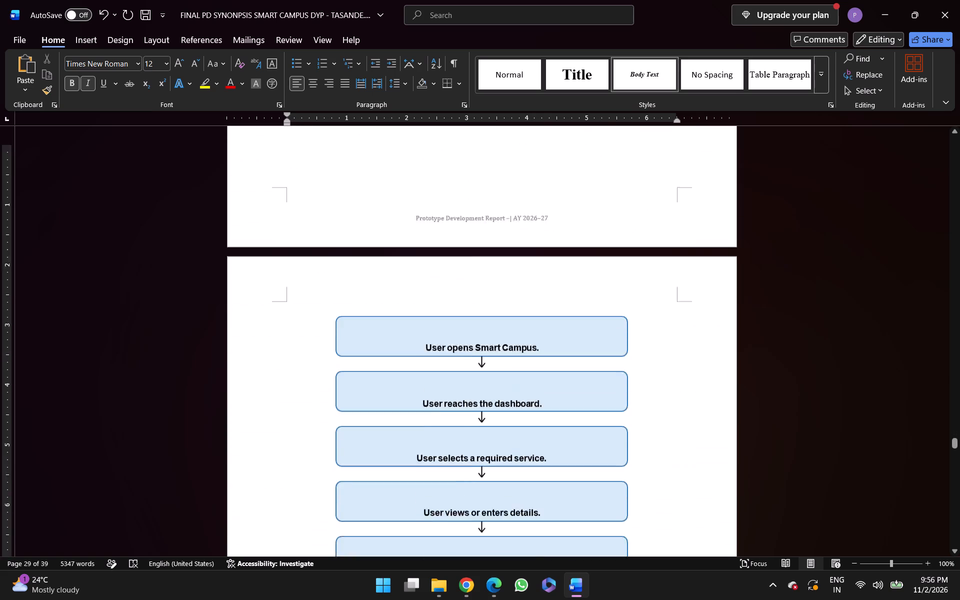
# Increase the font size of the Workflow Explanation heading, its numbered list and the paragraph after it by one increment.
pyautogui.scroll(-9, 538, 378)
pyautogui.scroll(-12, 540, 380)
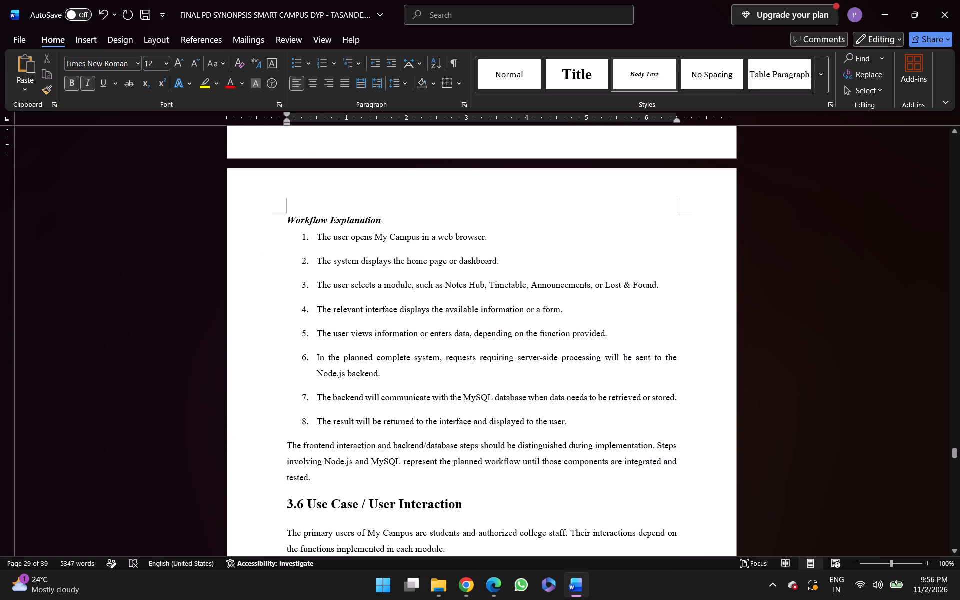
pyautogui.moveTo(288, 223); pyautogui.dragTo(621, 486)
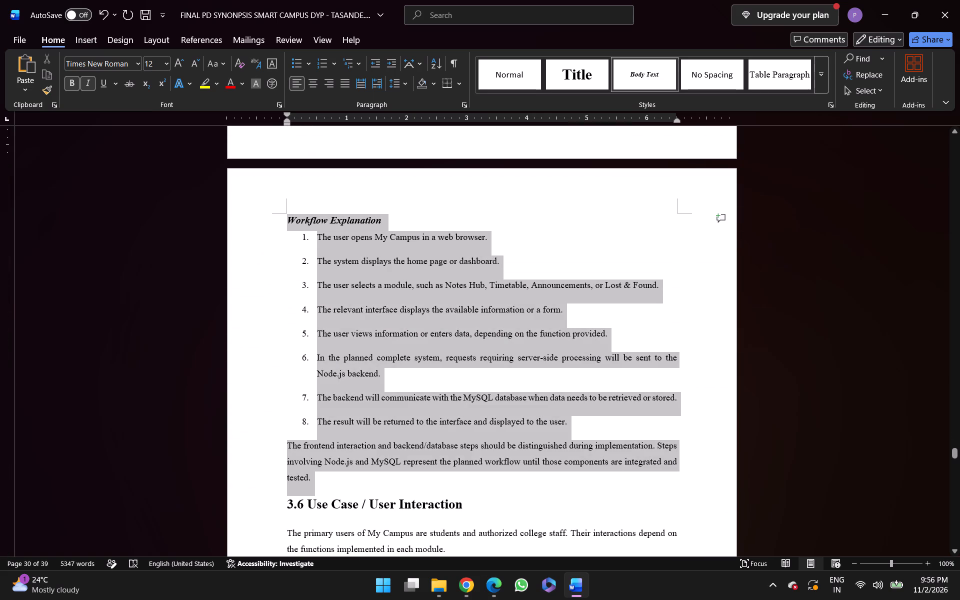
pyautogui.moveTo(621, 486); pyautogui.dragTo(622, 486)
pyautogui.hotkey('ctrl', 'shift', '.')
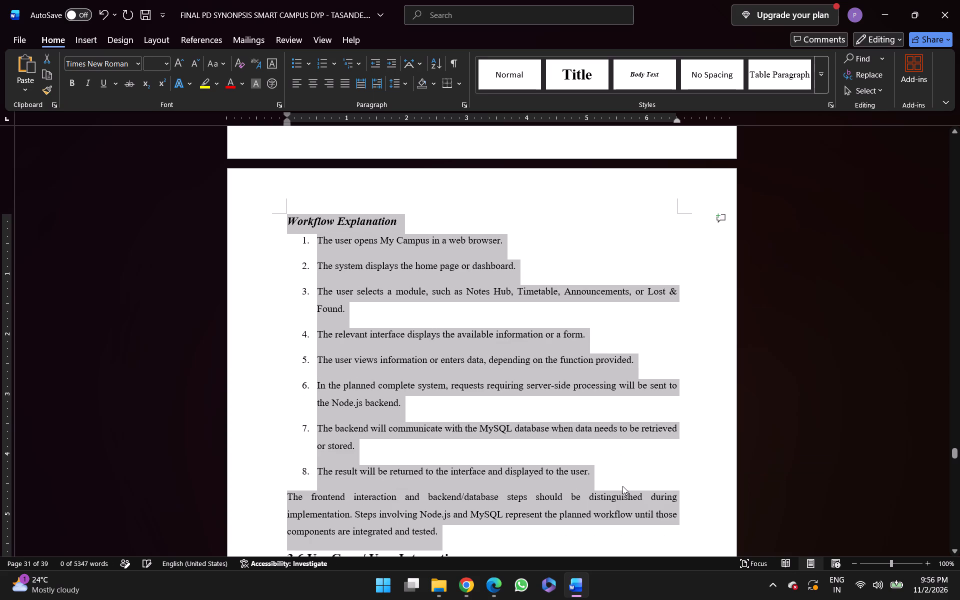
# Increase the font size of the introductory paragraph under 3.6 Use Case / User Interaction to 12.
pyautogui.scroll(-5, 622, 486)
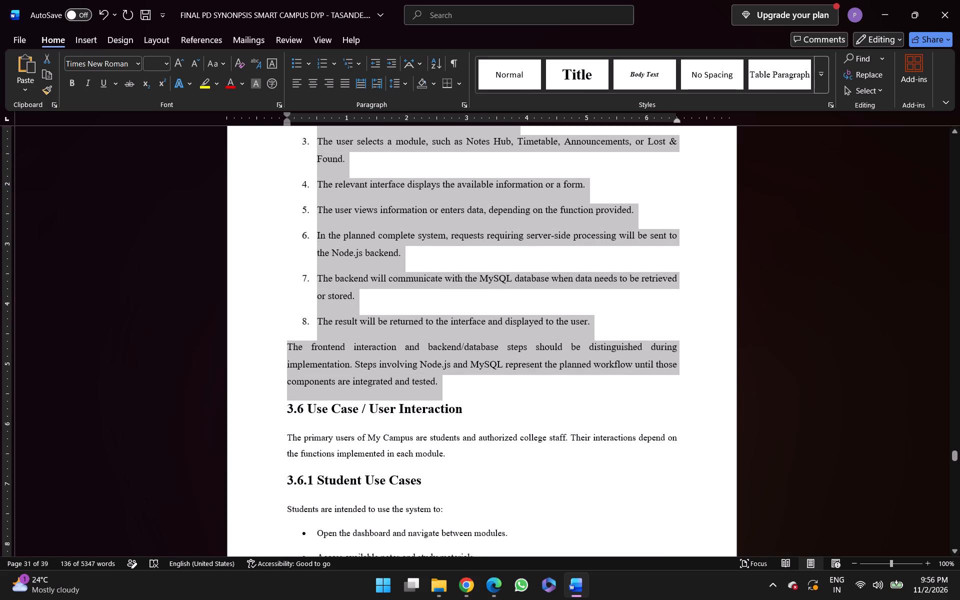
pyautogui.moveTo(281, 436); pyautogui.dragTo(610, 453)
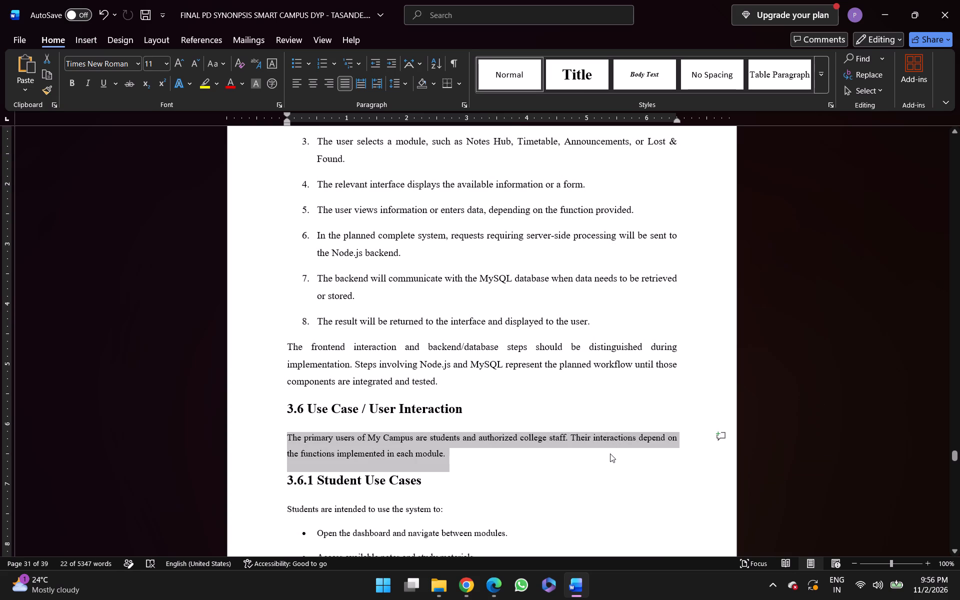
pyautogui.hotkey('ctrl', 'shift', '.')
pyautogui.scroll(-6, 610, 453)
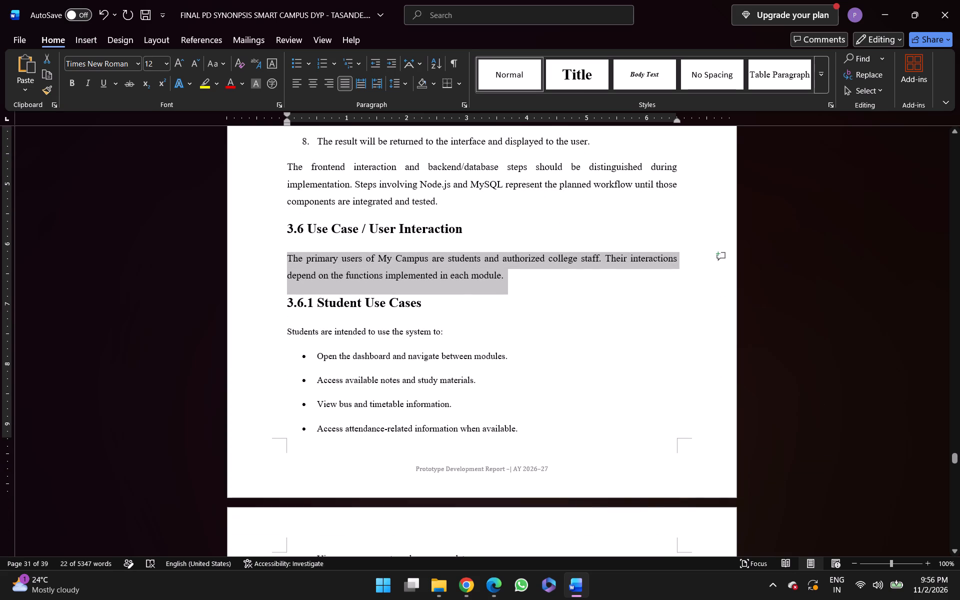
# Increase the font size of the introductory line and all bullets under 3.6.1 Student Use Cases to 12.
pyautogui.moveTo(286, 332); pyautogui.dragTo(583, 457)
pyautogui.hotkey('ctrl', 'shift', '.')
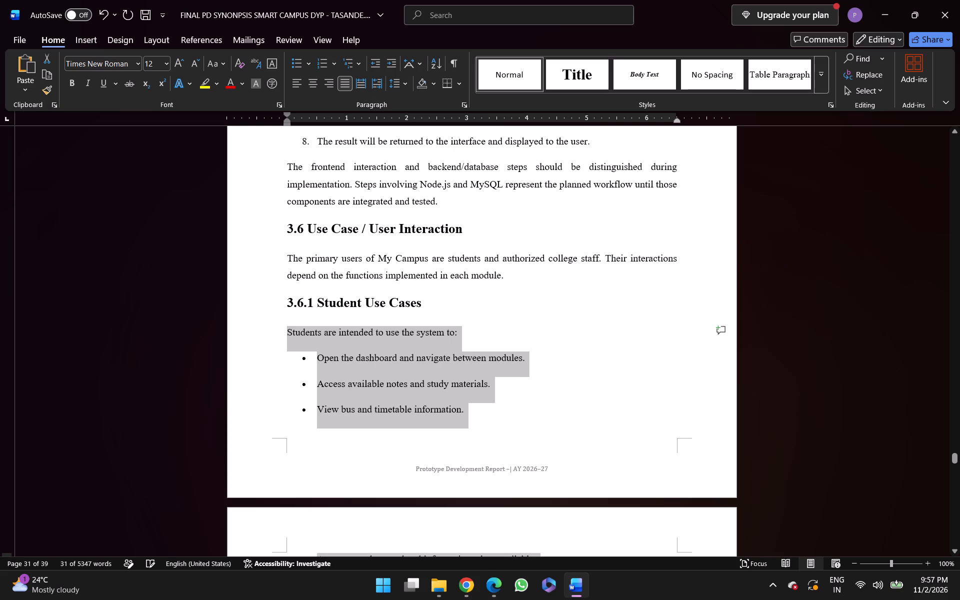
pyautogui.scroll(-9, 584, 457)
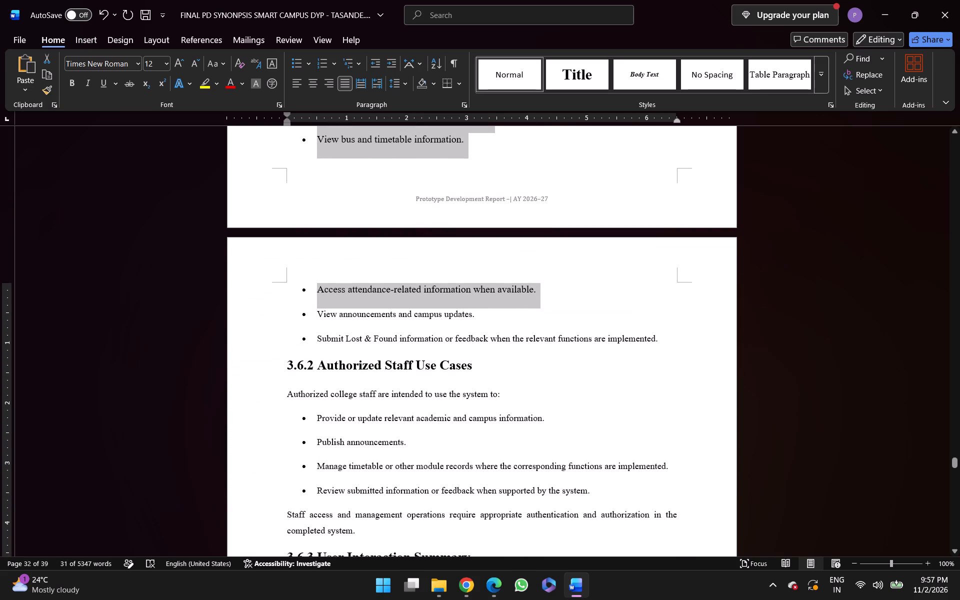
pyautogui.moveTo(318, 315); pyautogui.dragTo(739, 339)
pyautogui.hotkey('ctrl', 'shift', '.')
# Increase the font size of the introduction, bullets and closing paragraph under 3.6.2 Authorized Staff Use Cases to 12.
pyautogui.scroll(-4, 739, 339)
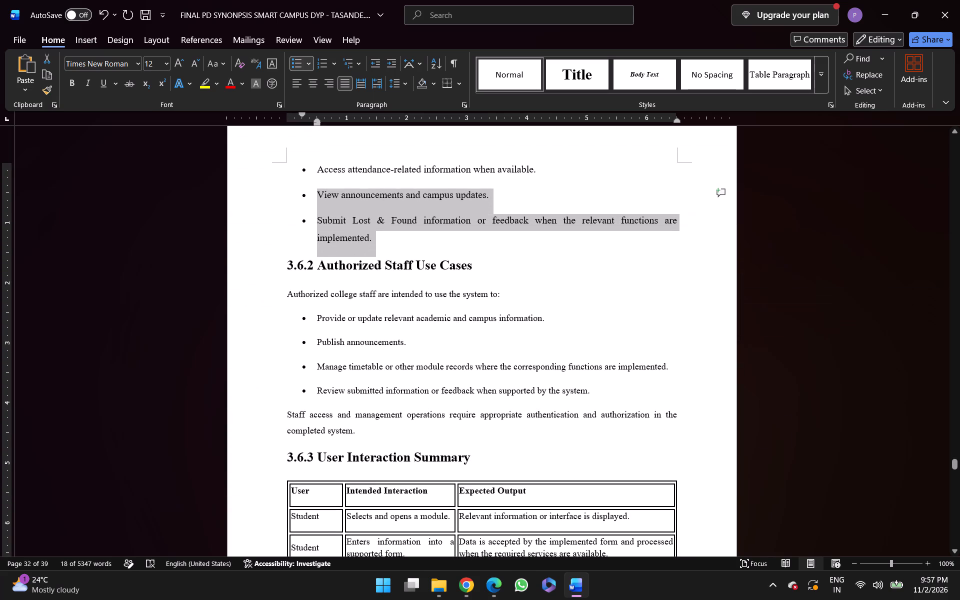
pyautogui.moveTo(288, 295); pyautogui.dragTo(557, 400)
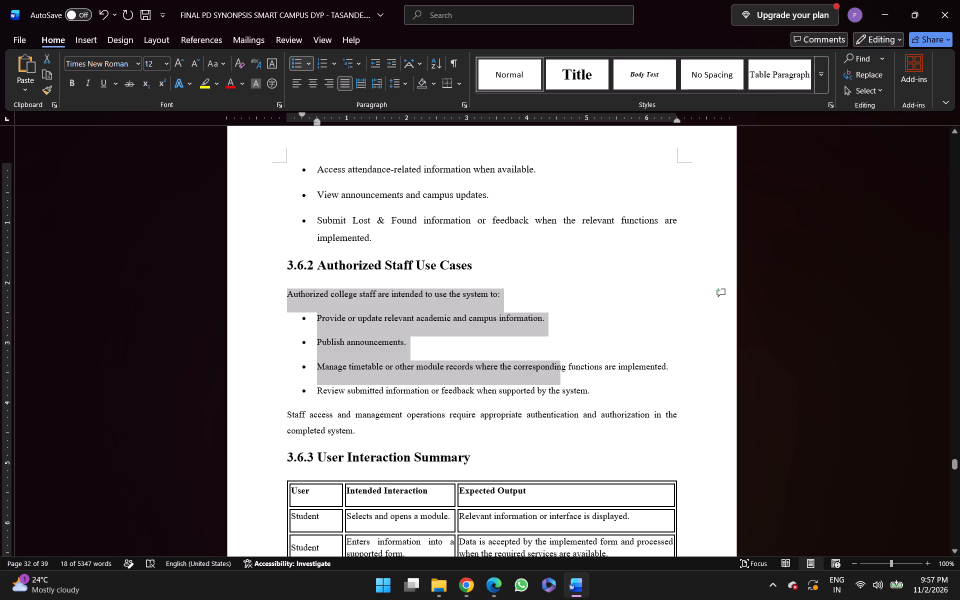
pyautogui.moveTo(557, 400); pyautogui.dragTo(530, 429)
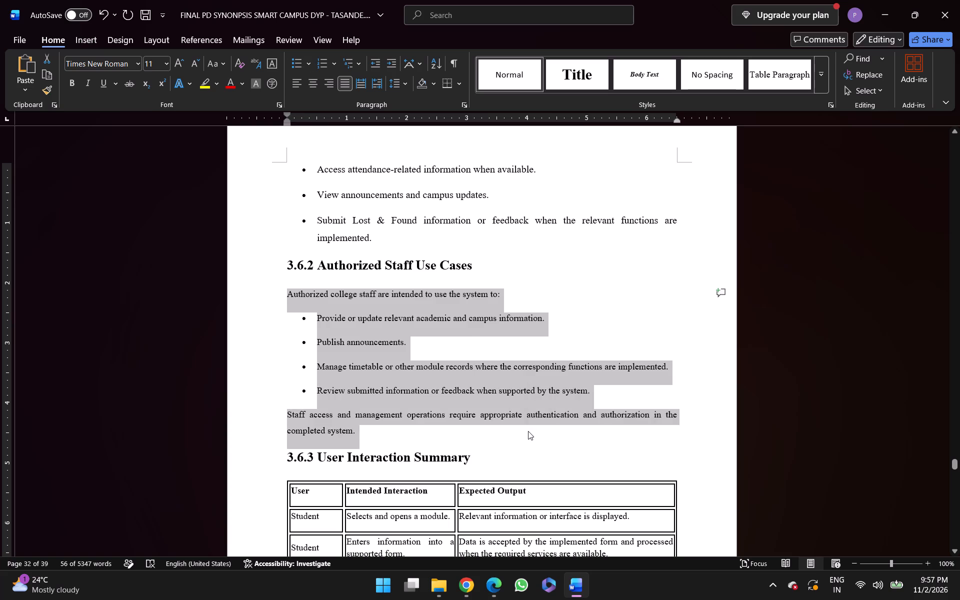
pyautogui.hotkey('ctrl', 'shift', '.')
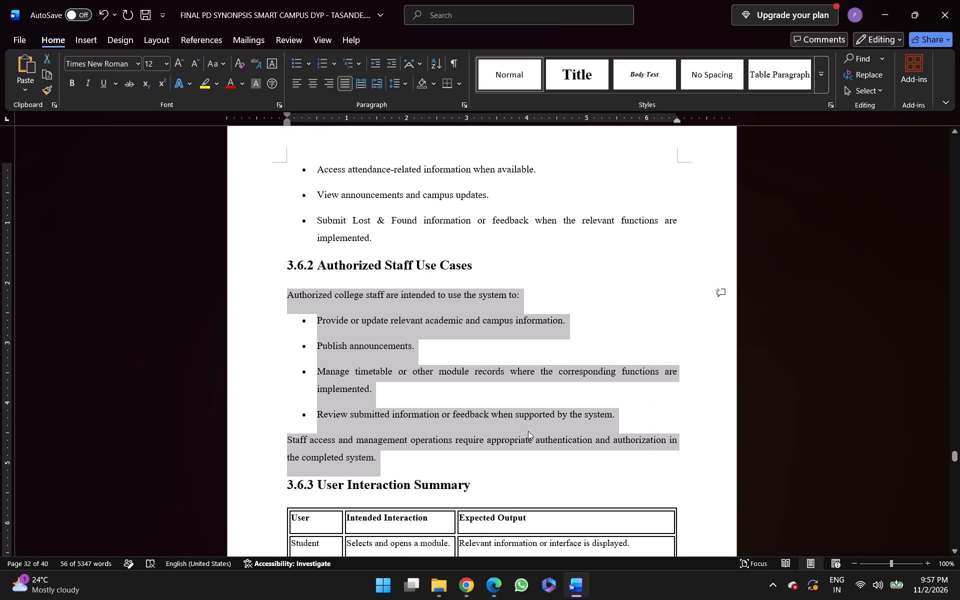
# Increase the font size of the 3.6.3 User Interaction Summary table and the paragraph following it to 12.
pyautogui.scroll(-7, 528, 431)
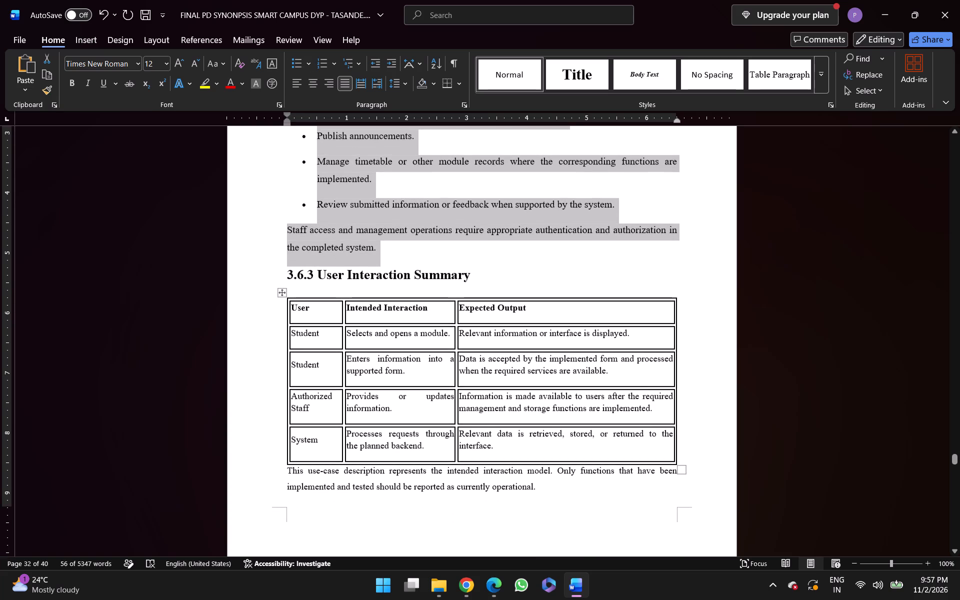
pyautogui.click(282, 289)
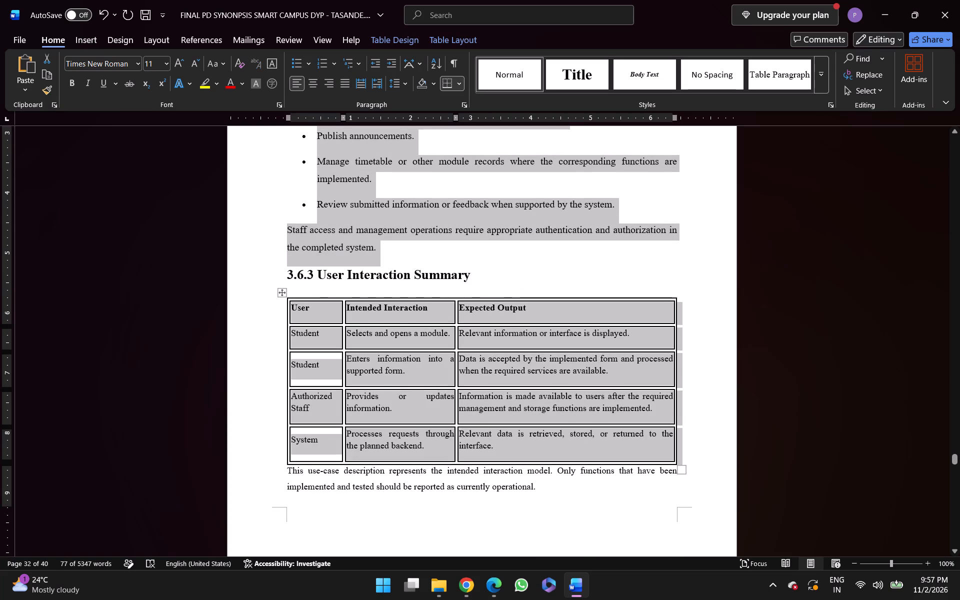
pyautogui.hotkey('ctrl', 'shift', '.')
pyautogui.scroll(-9, 226, 178)
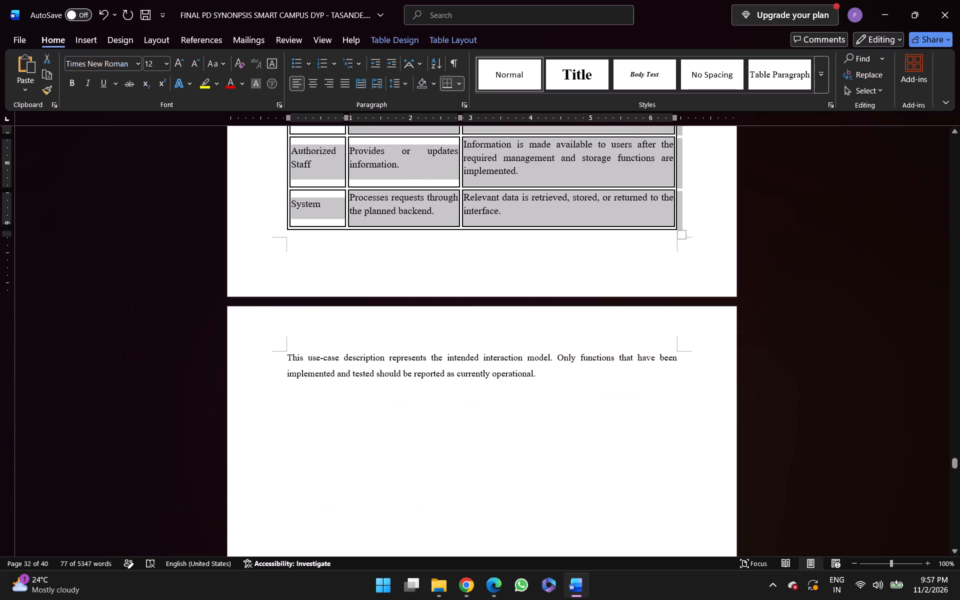
pyautogui.moveTo(287, 360); pyautogui.dragTo(580, 411)
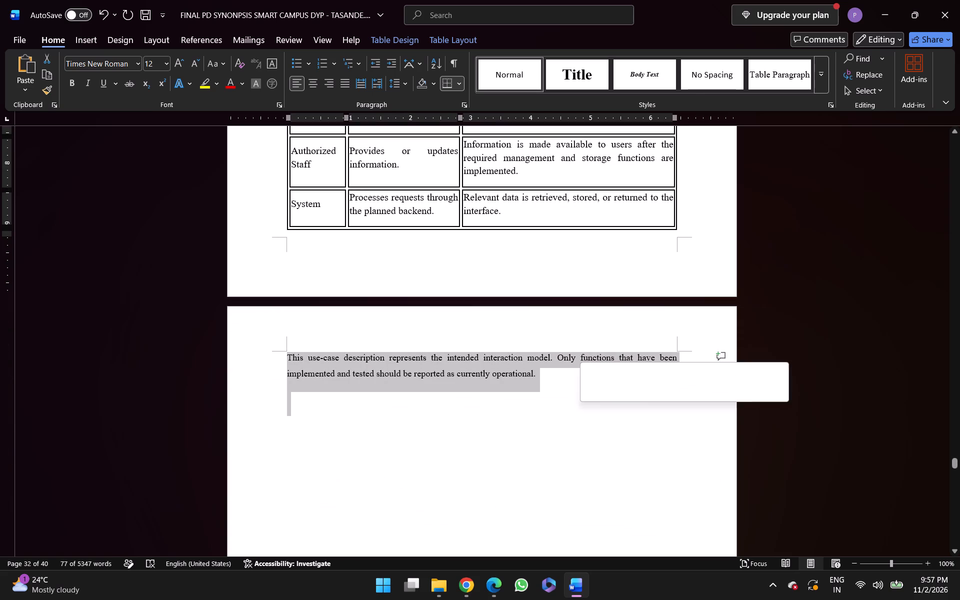
pyautogui.hotkey('ctrl', 'shift', '.')
# Increase the font size of the paragraph under 4.1 Overall Methodology to 12.
pyautogui.scroll(-6, 621, 496)
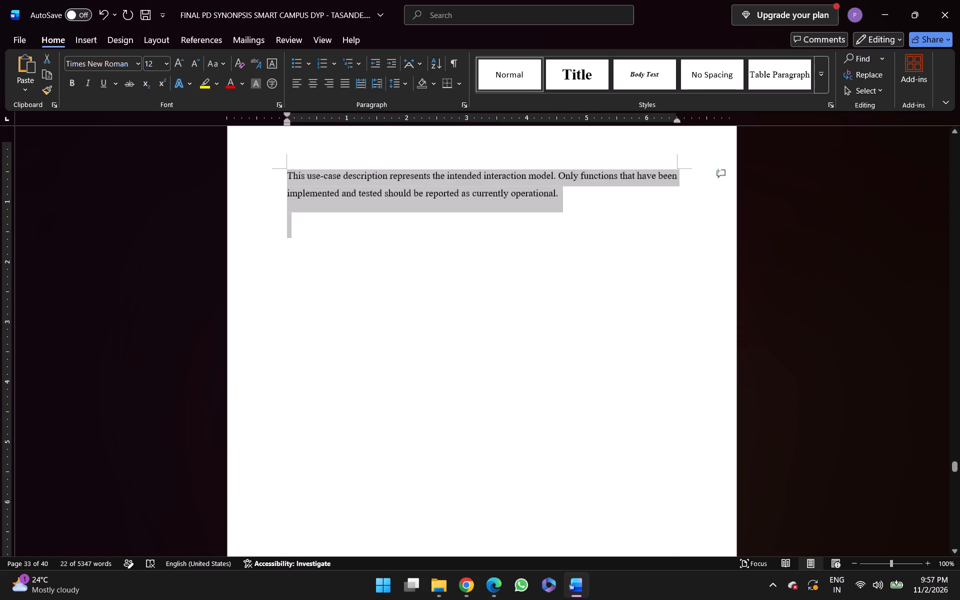
pyautogui.scroll(-20, 596, 474)
pyautogui.scroll(5, 356, 415)
pyautogui.scroll(-5, 330, 434)
pyautogui.moveTo(287, 302); pyautogui.dragTo(387, 314)
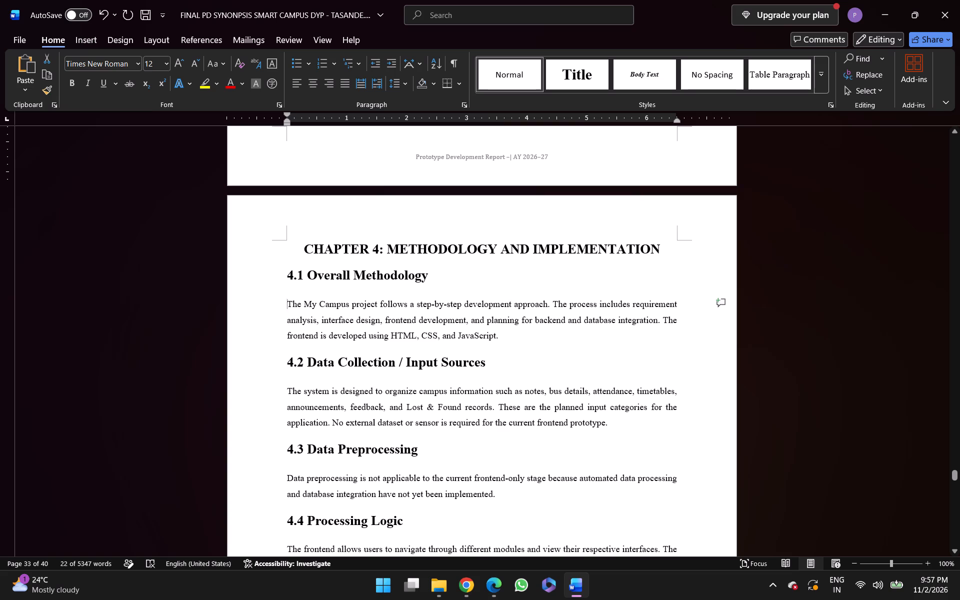
pyautogui.moveTo(387, 314); pyautogui.dragTo(537, 339)
pyautogui.hotkey('ctrl', 'shift', '.')
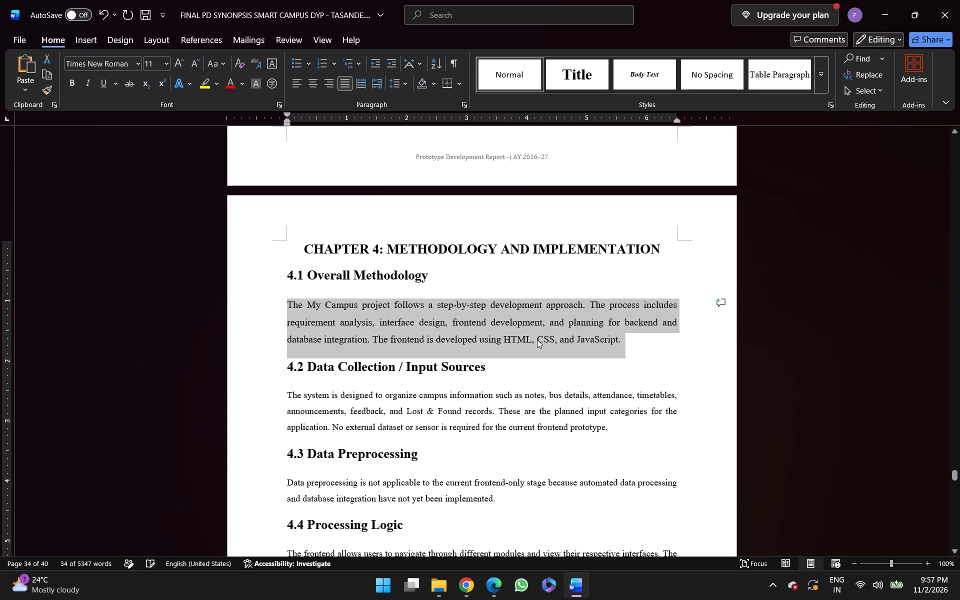
# Increase the font size of the paragraphs under 4.2 Data Collection / Input Sources and 4.3 Data Preprocessing to 12.
pyautogui.scroll(-4, 806, 315)
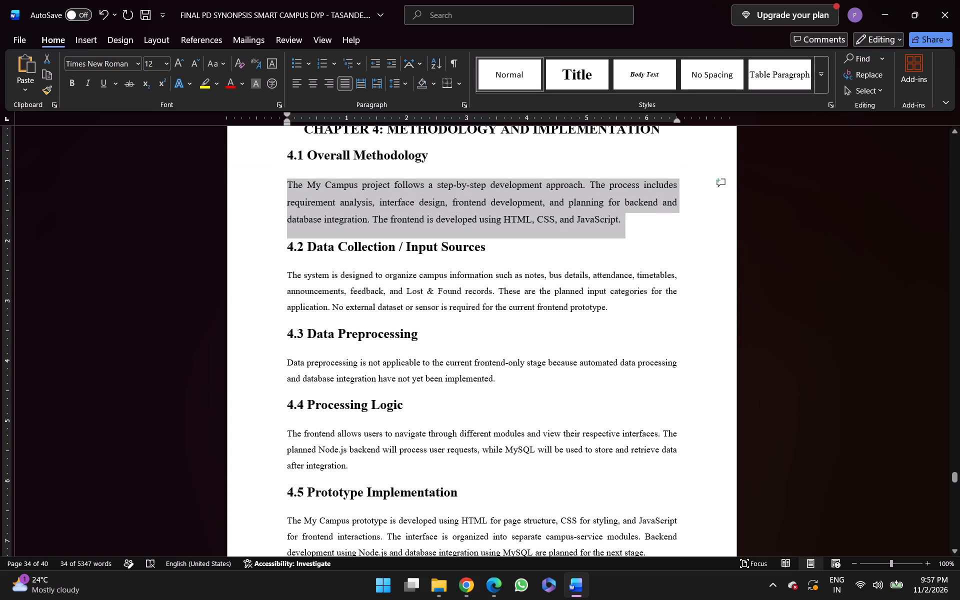
pyautogui.moveTo(282, 275); pyautogui.dragTo(681, 314)
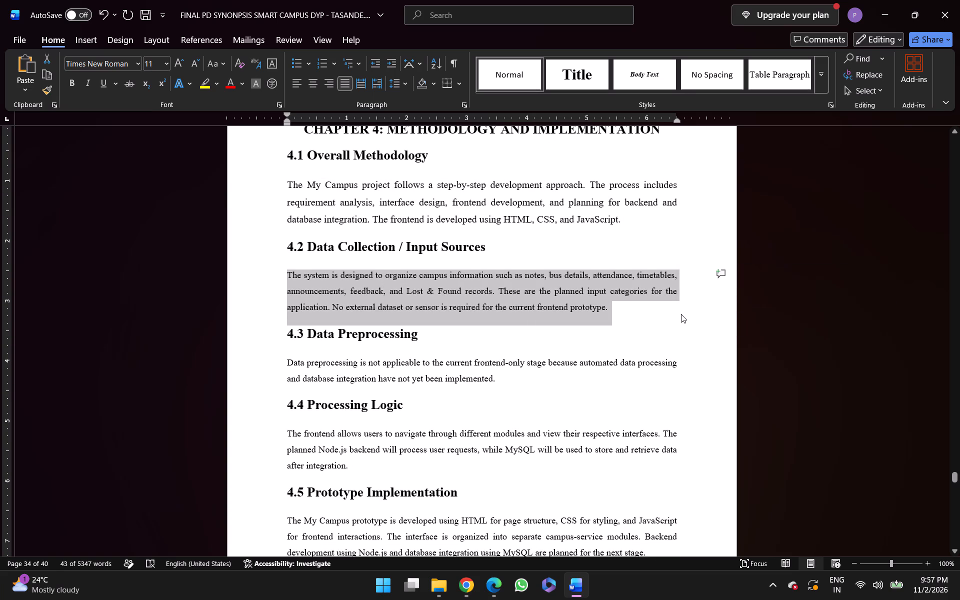
pyautogui.hotkey('ctrl', 'shift', '.')
pyautogui.scroll(-3, 637, 318)
pyautogui.moveTo(290, 289); pyautogui.dragTo(511, 315)
pyautogui.hotkey('ctrl', 'shift', '.')
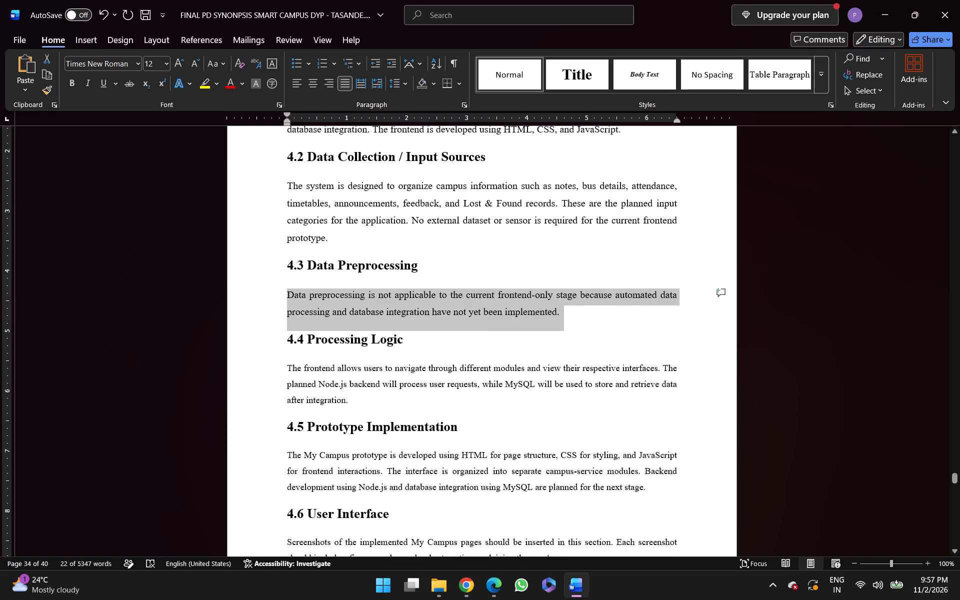
# Increase the font size of the paragraphs under 4.4 Processing Logic and 4.5 Prototype Implementation to 12.
pyautogui.click(288, 367)
pyautogui.moveTo(288, 367); pyautogui.dragTo(399, 405)
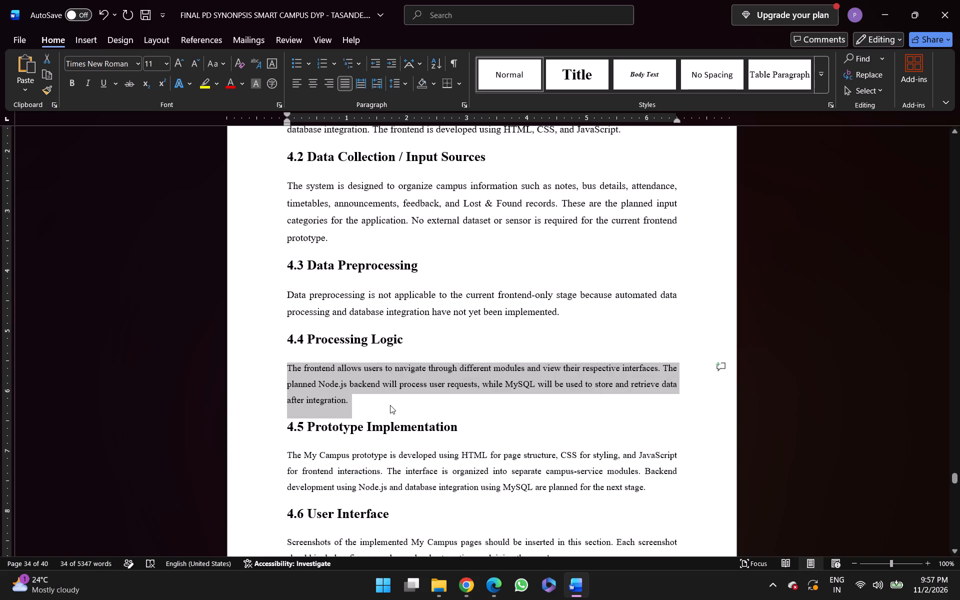
pyautogui.hotkey('ctrl', 'shift', '/')
pyautogui.hotkey('ctrl', 'shift', '.')
pyautogui.scroll(-3, 388, 405)
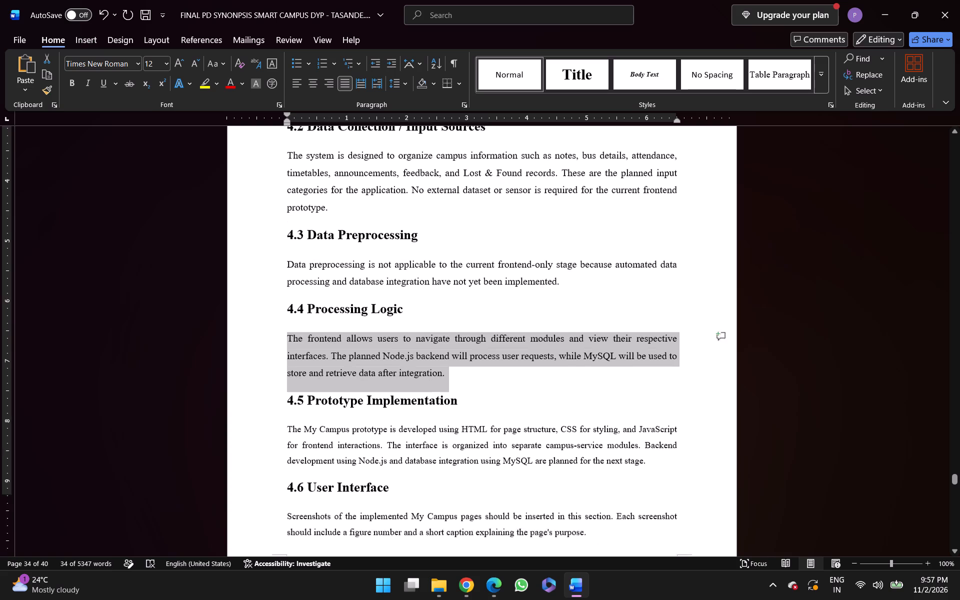
pyautogui.scroll(-2, 388, 406)
pyautogui.moveTo(287, 310); pyautogui.dragTo(559, 350)
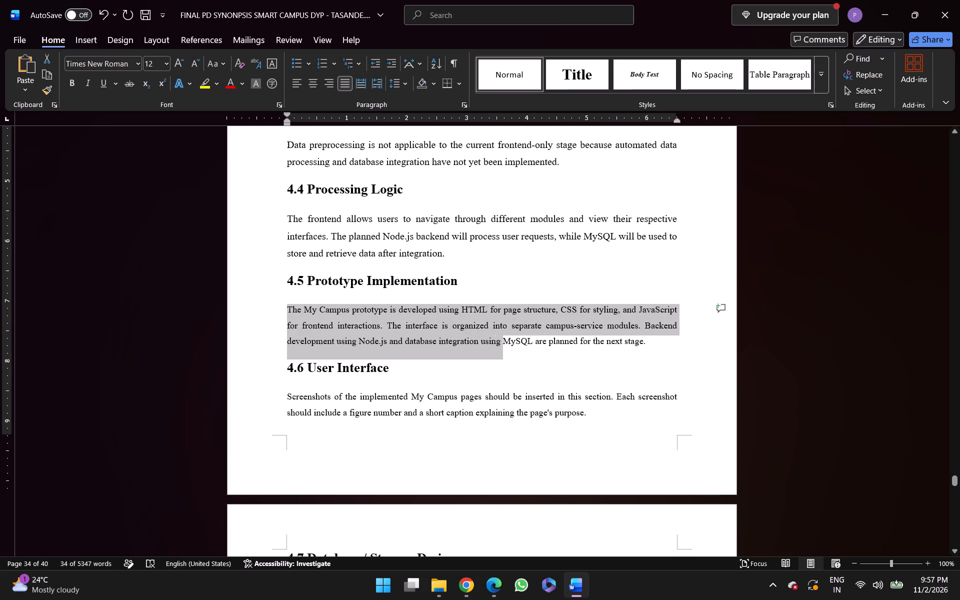
pyautogui.moveTo(559, 350); pyautogui.dragTo(718, 343)
pyautogui.hotkey('ctrl', 'shift', '.')
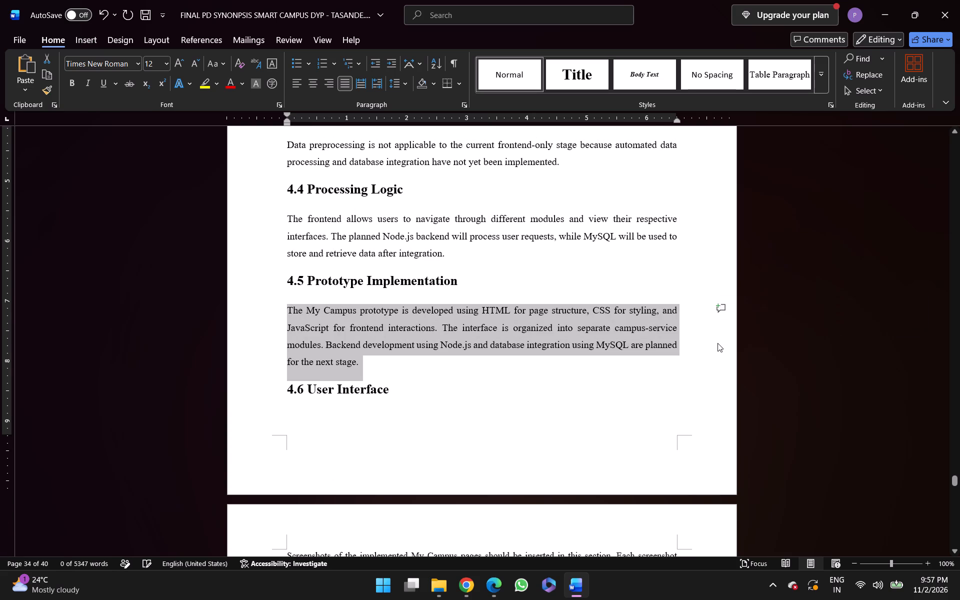
# Increase the font size of the paragraphs under 4.6 User Interface, 4.7 Database / Storage Design and 4.8 Challenges and Solutions to 12.
pyautogui.scroll(-6, 769, 409)
pyautogui.scroll(-4, 498, 317)
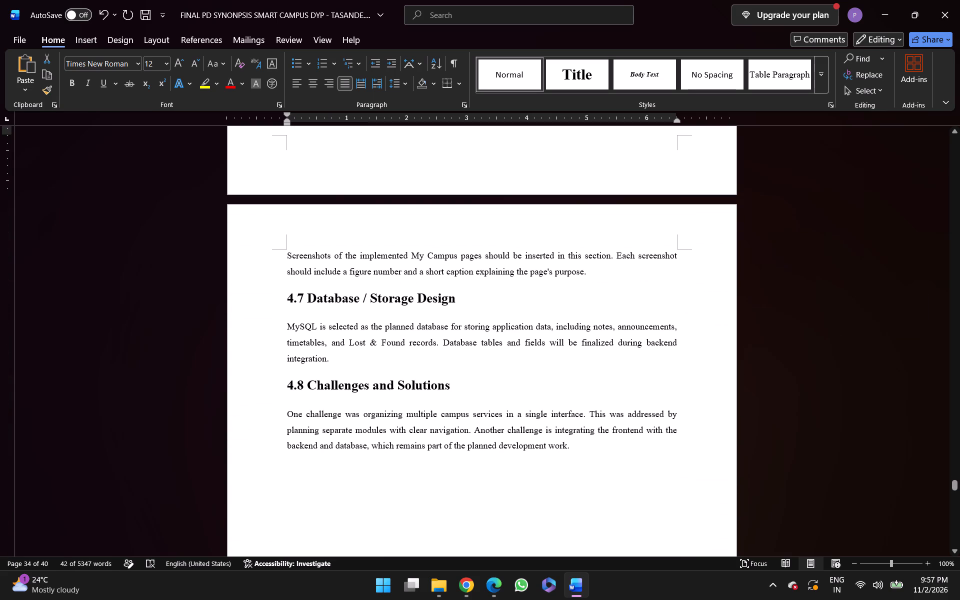
pyautogui.moveTo(287, 254); pyautogui.dragTo(670, 284)
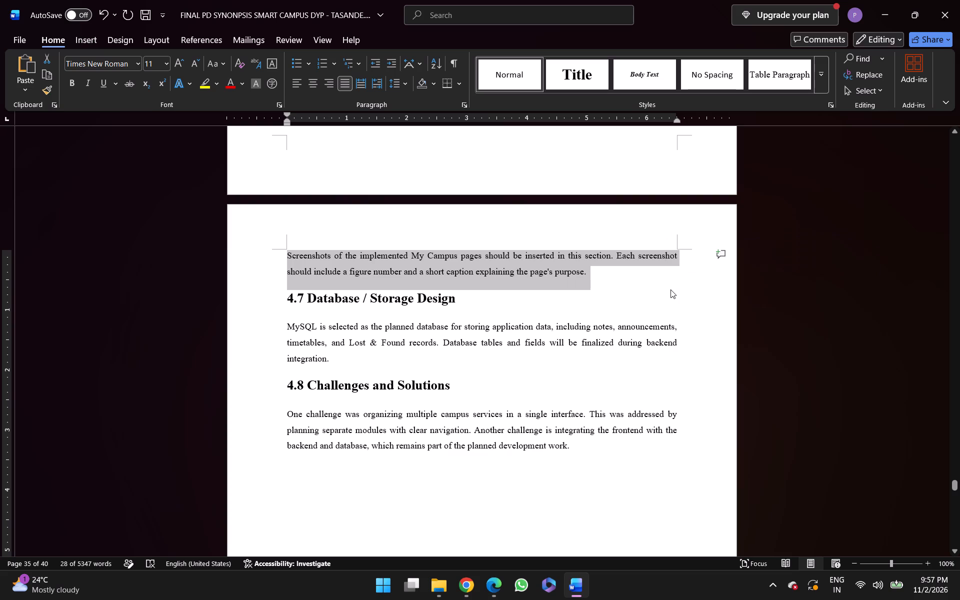
pyautogui.hotkey('ctrl', 'shift', '.')
pyautogui.scroll(-3, 670, 289)
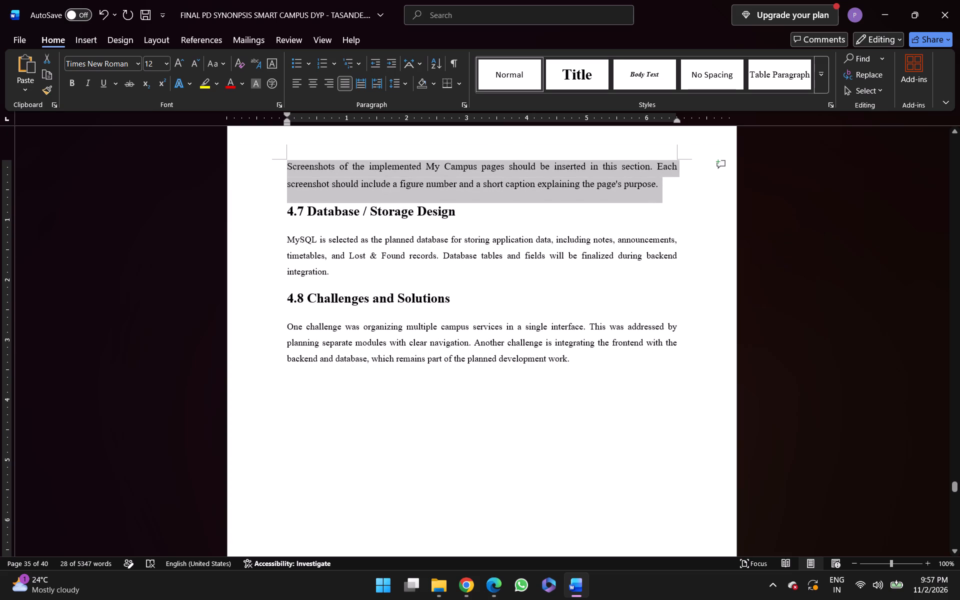
pyautogui.moveTo(285, 239); pyautogui.dragTo(374, 269)
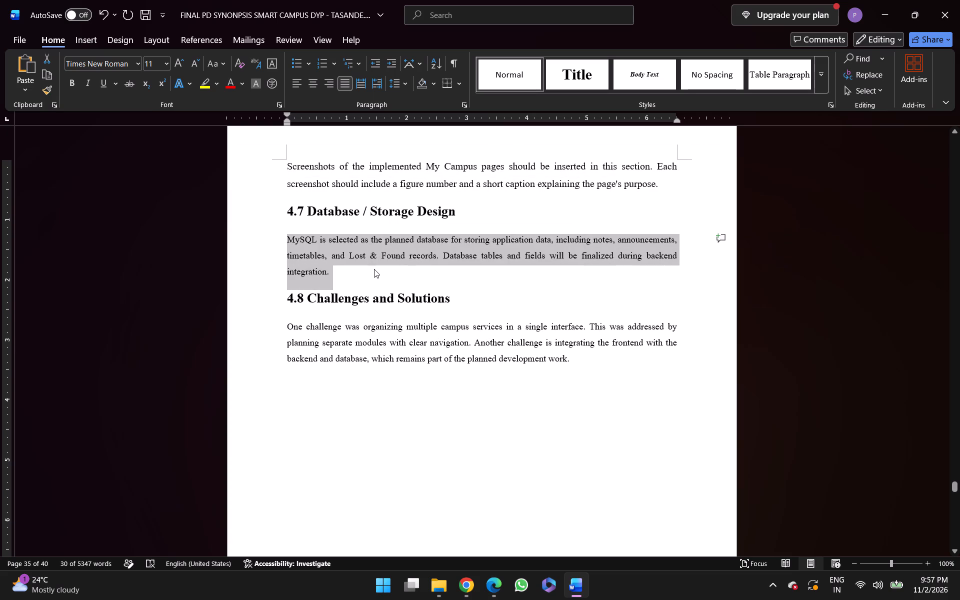
pyautogui.hotkey('ctrl', 'shift', '.')
pyautogui.scroll(-3, 371, 274)
pyautogui.moveTo(284, 242); pyautogui.dragTo(612, 284)
pyautogui.hotkey('ctrl', 'shift', '.')
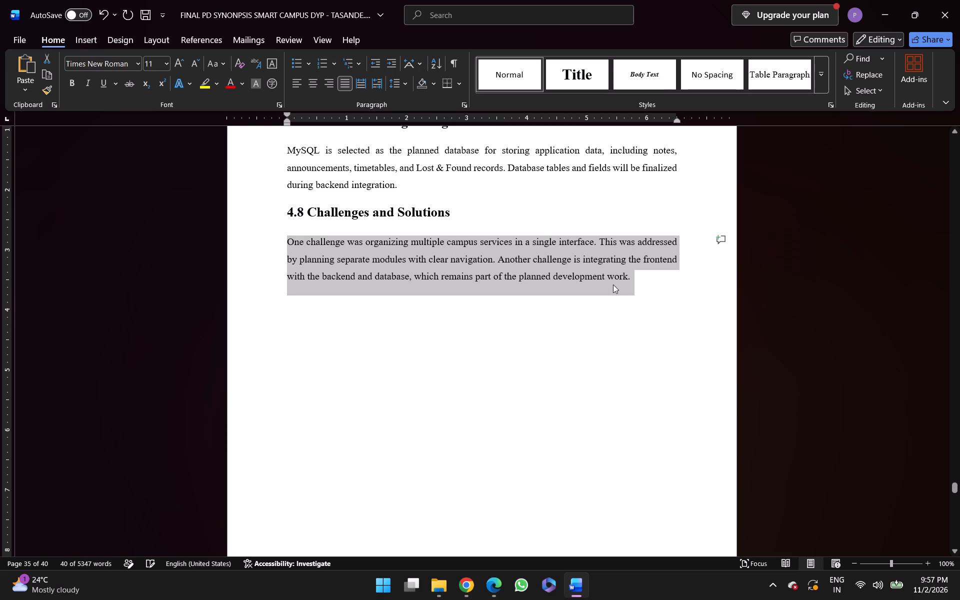
# Increase the font size of the introductory line and bullets under 5.1 Hardware Requirements to 12.
pyautogui.scroll(-16, 786, 521)
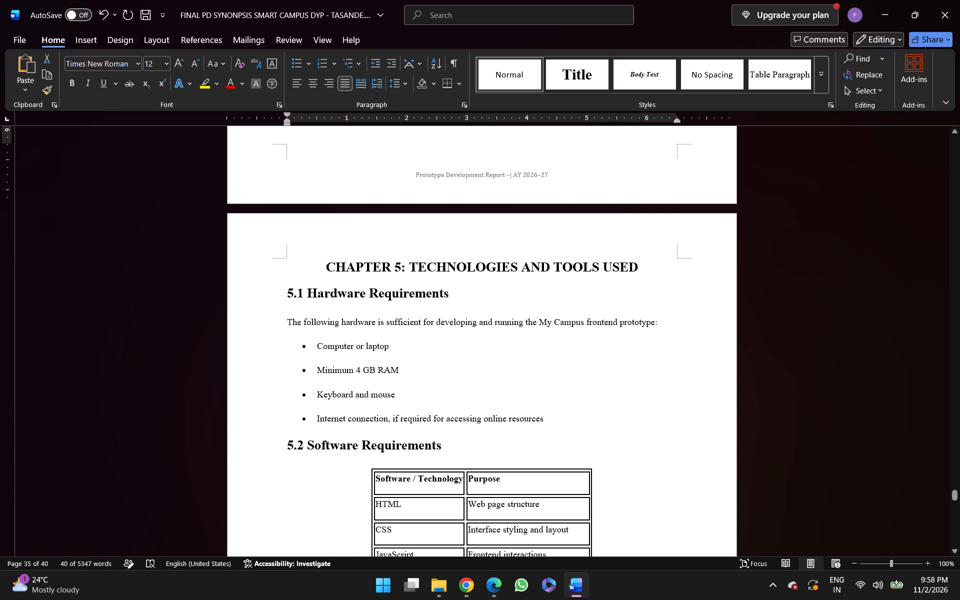
pyautogui.moveTo(288, 318); pyautogui.dragTo(604, 426)
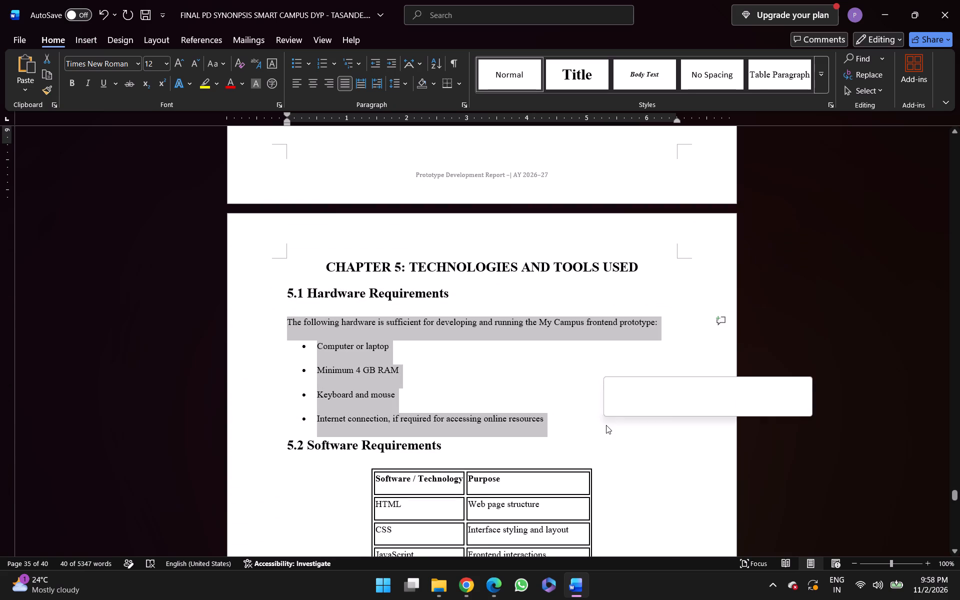
pyautogui.hotkey('ctrl', 'shift', '.')
# Increase the line spacing of the 5.2 Software Requirements table and raise its text to size 12.
pyautogui.scroll(-6, 604, 423)
pyautogui.scroll(-3, 523, 383)
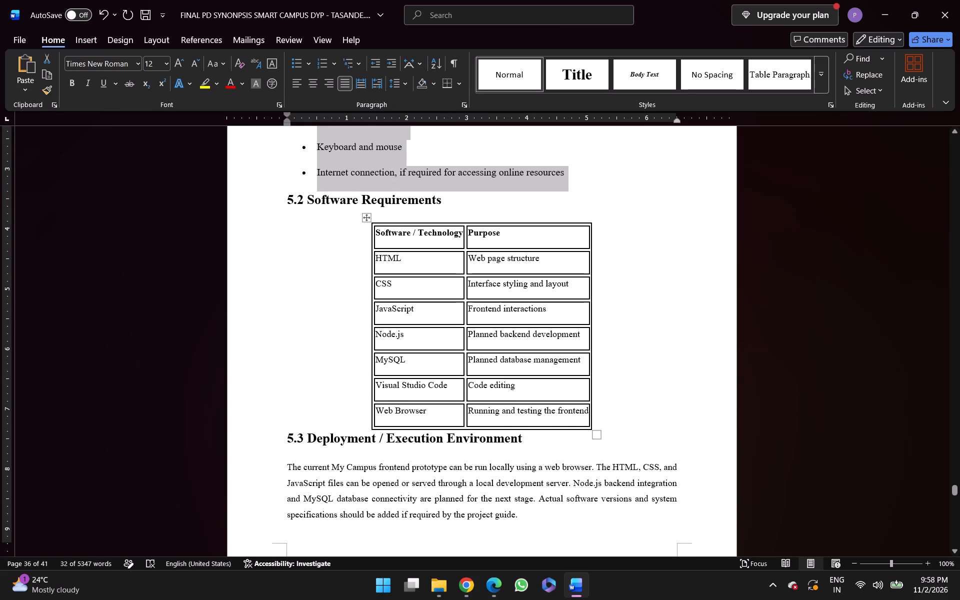
pyautogui.click(363, 219)
pyautogui.click(395, 85)
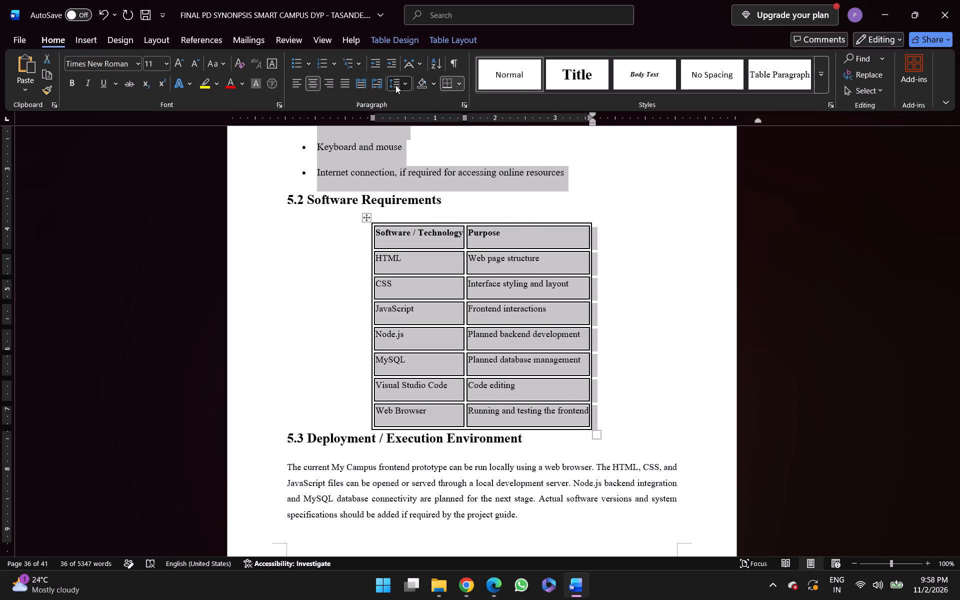
pyautogui.click(415, 135)
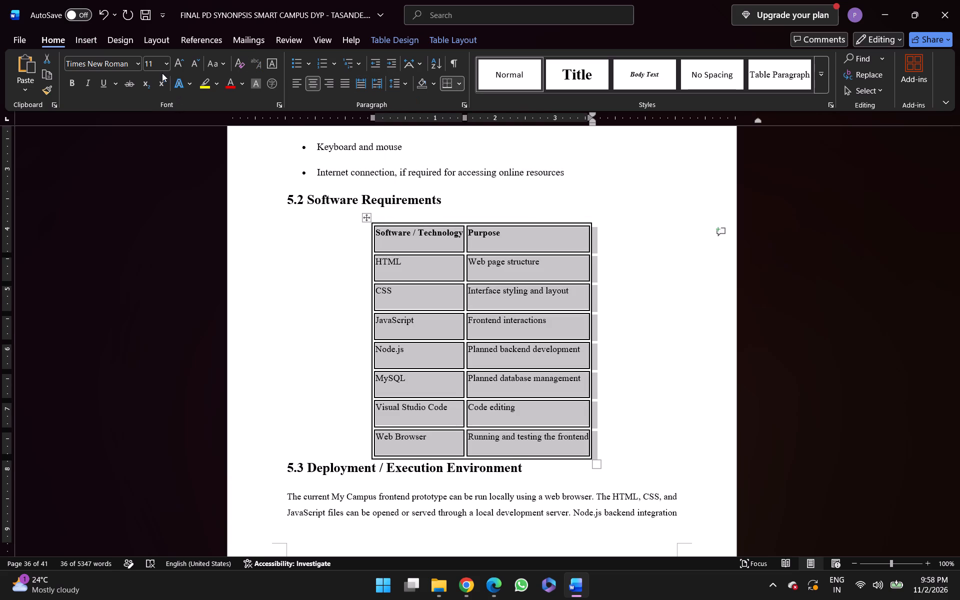
pyautogui.hotkey('ctrl', 'shift', '.')
# Increase the font size of the paragraph under 5.3 Deployment / Execution Environment to 12.
pyautogui.scroll(-7, 233, 143)
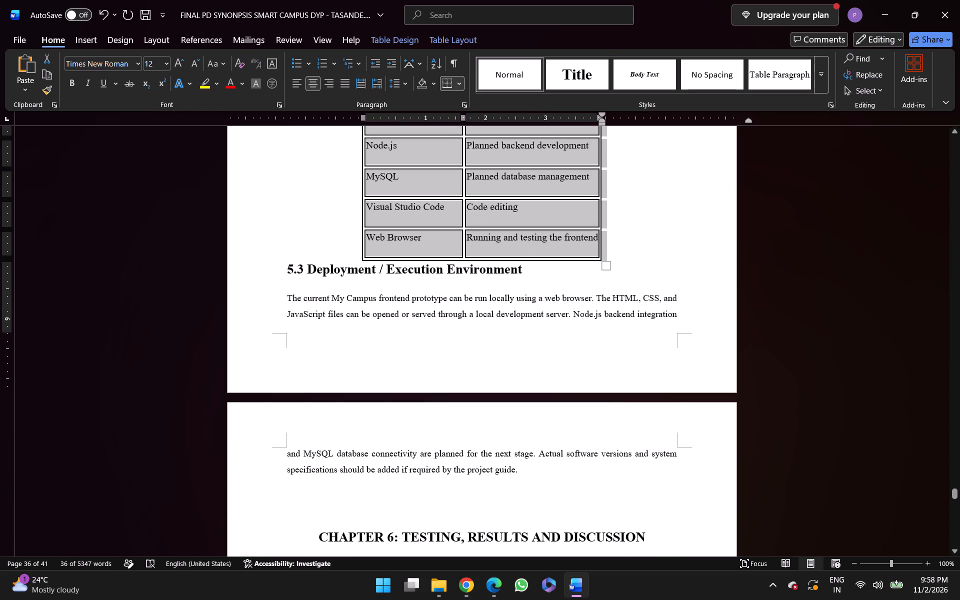
pyautogui.moveTo(282, 296); pyautogui.dragTo(555, 503)
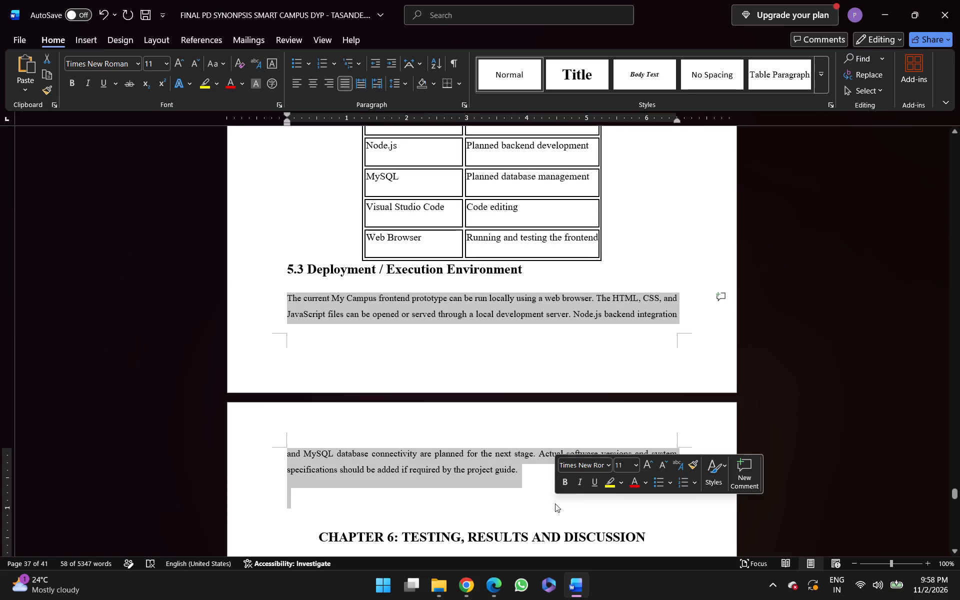
pyautogui.hotkey('ctrl', 'shift', '.')
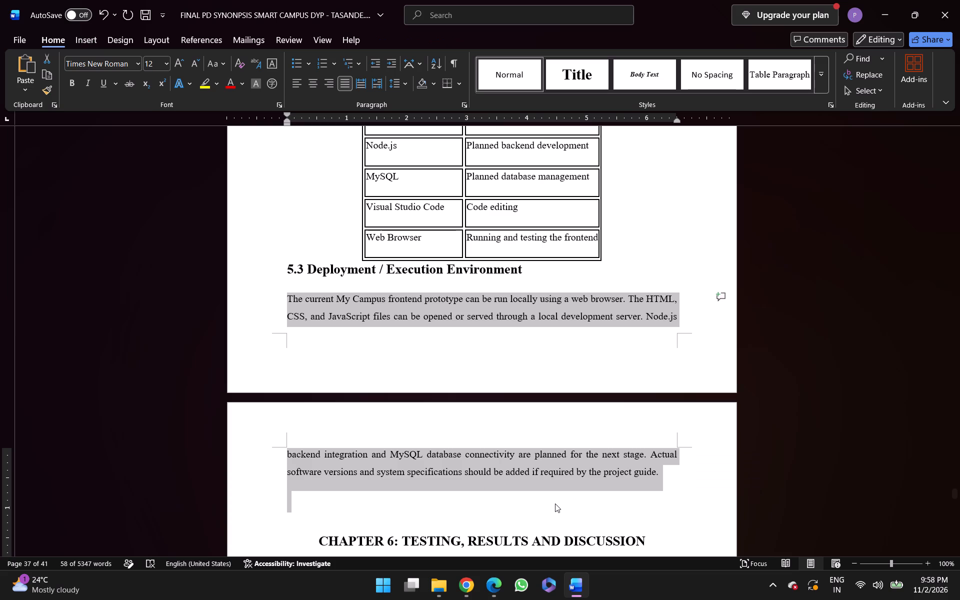
# Increase the font size of the paragraph under 6.1 Testing Strategy to 12.
pyautogui.scroll(-8, 425, 408)
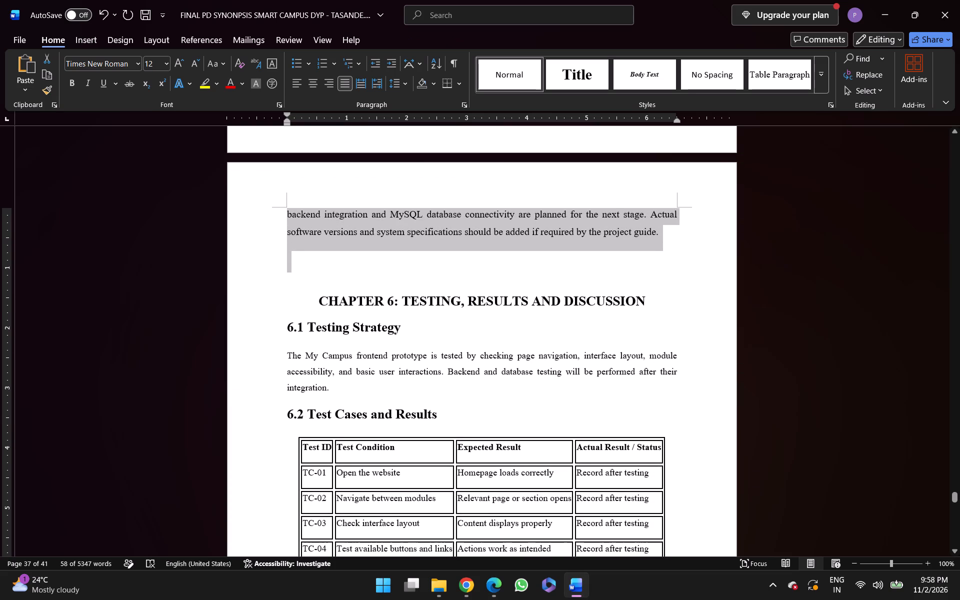
pyautogui.moveTo(279, 359); pyautogui.dragTo(343, 393)
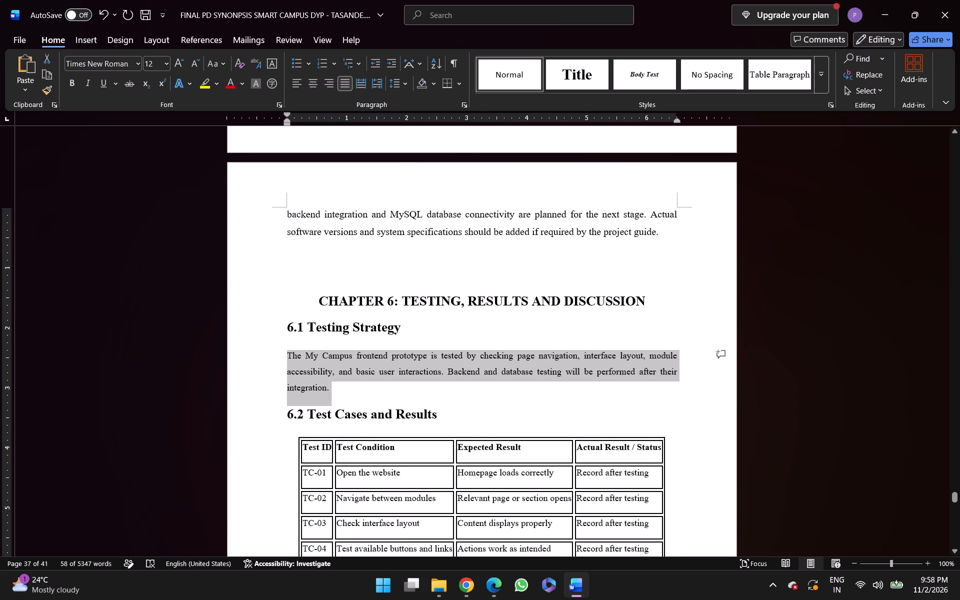
pyautogui.moveTo(343, 393); pyautogui.dragTo(346, 394)
pyautogui.hotkey('ctrl', 'shift', '.')
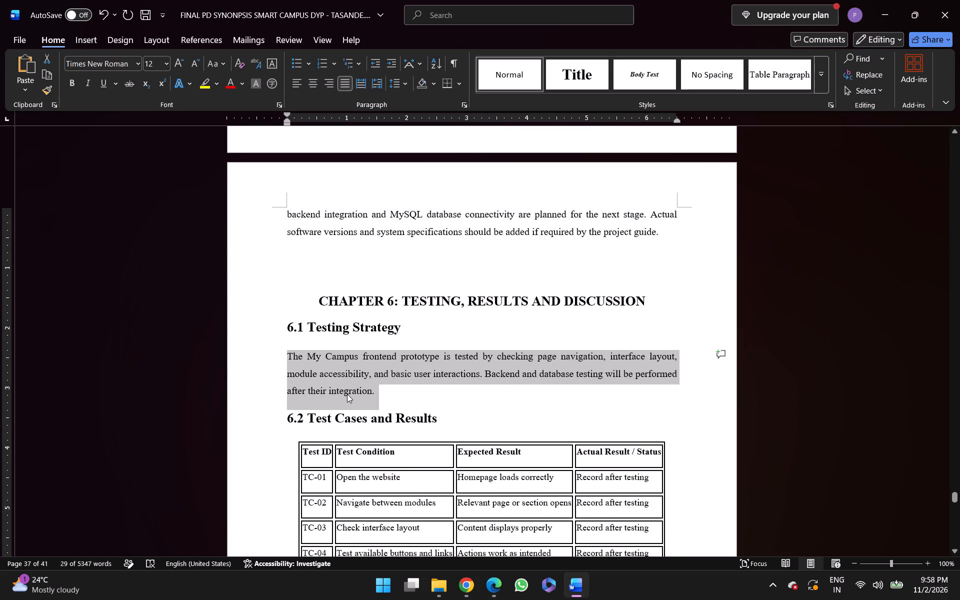
pyautogui.scroll(4, 338, 392)
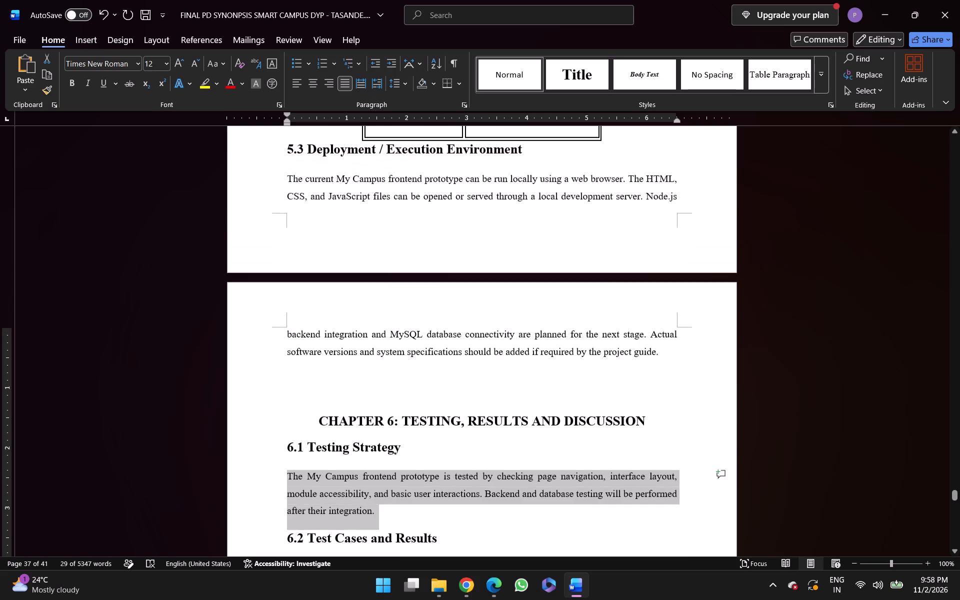
pyautogui.click(341, 352)
pyautogui.scroll(-5, 339, 353)
pyautogui.click(339, 353)
# Increase the font size of all text in the 6.2 Test Cases and Results table to 12.
pyautogui.scroll(-4, 339, 353)
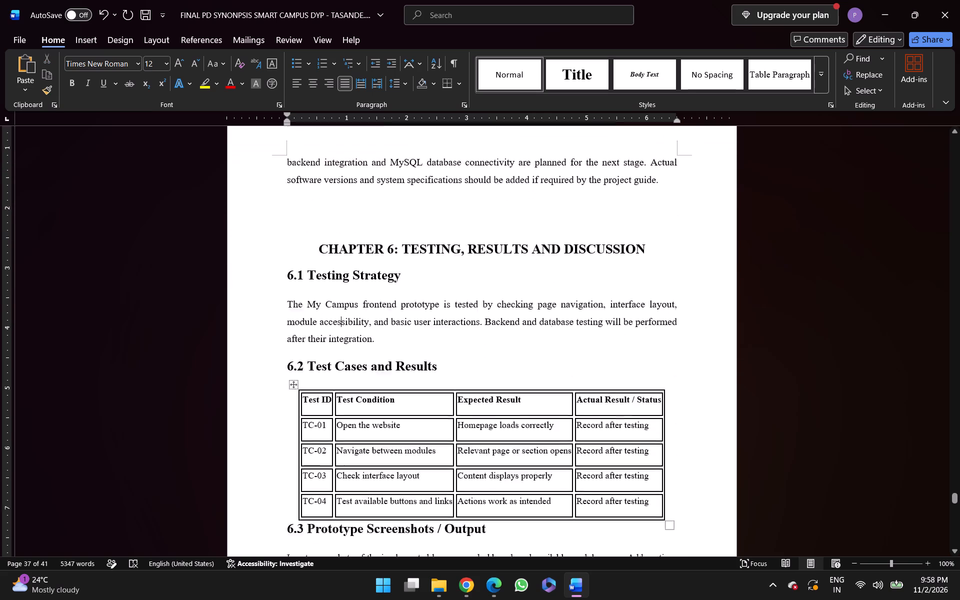
pyautogui.scroll(-3, 339, 353)
pyautogui.click(291, 197)
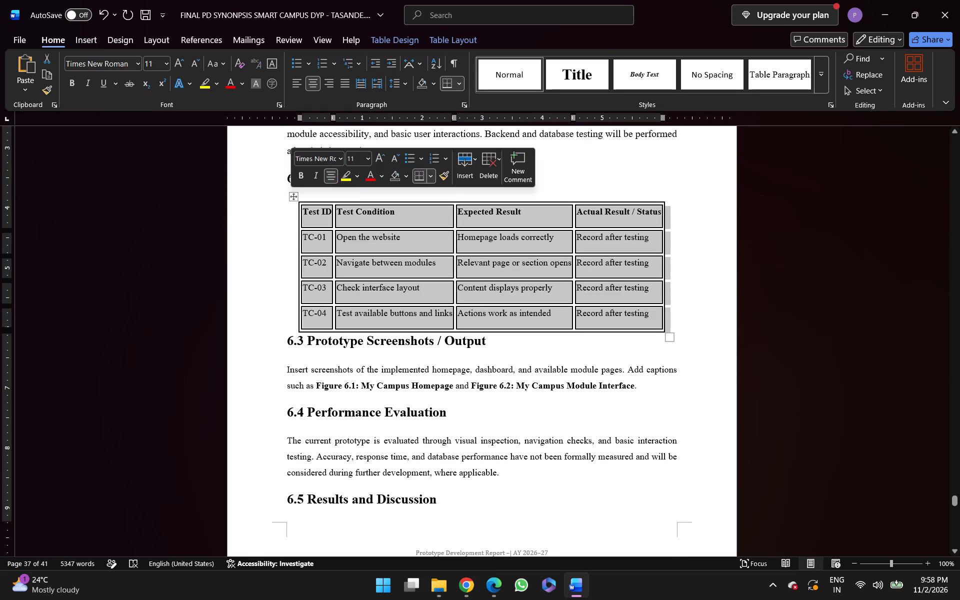
pyautogui.hotkey('ctrl', 'shift', '.')
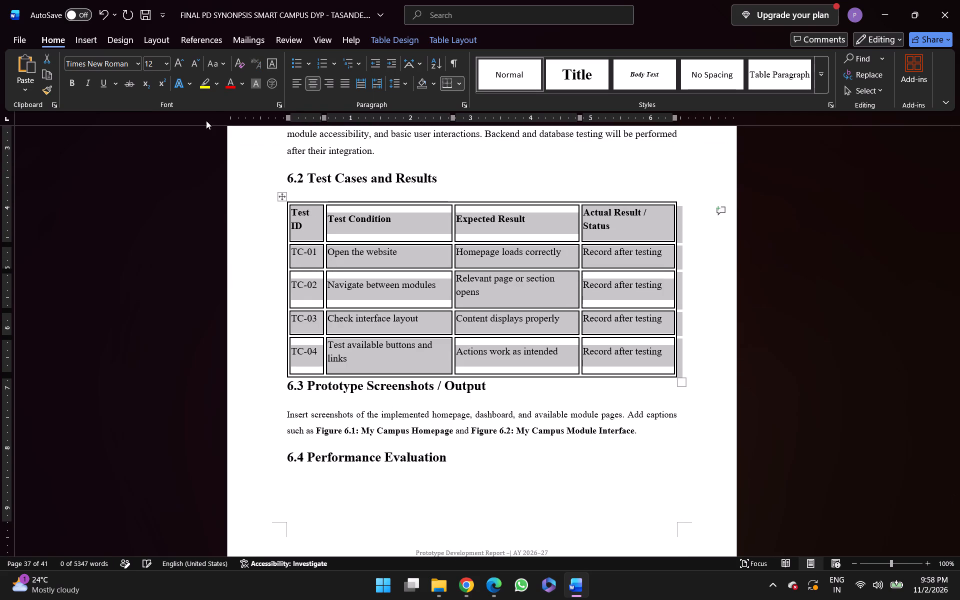
# Increase the font size of the paragraphs under 6.3 Prototype Screenshots / Output, 6.4 Performance Evaluation and 6.5 Results and Discussion to 12.
pyautogui.scroll(-4, 206, 120)
pyautogui.scroll(1, 353, 258)
pyautogui.moveTo(285, 447); pyautogui.dragTo(285, 446)
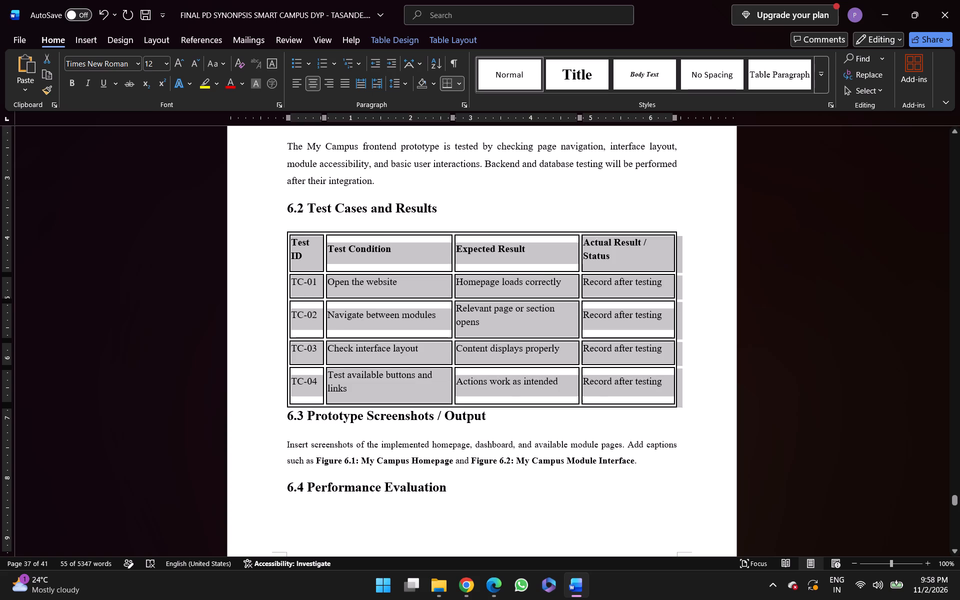
pyautogui.moveTo(285, 446); pyautogui.dragTo(656, 465)
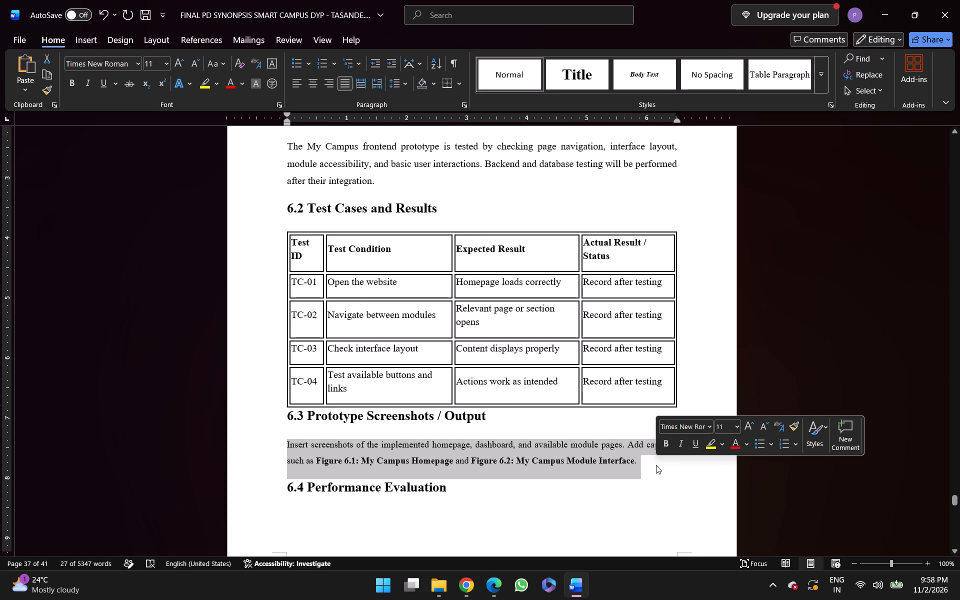
pyautogui.hotkey('ctrl', 'shift', '.')
pyautogui.scroll(-6, 673, 457)
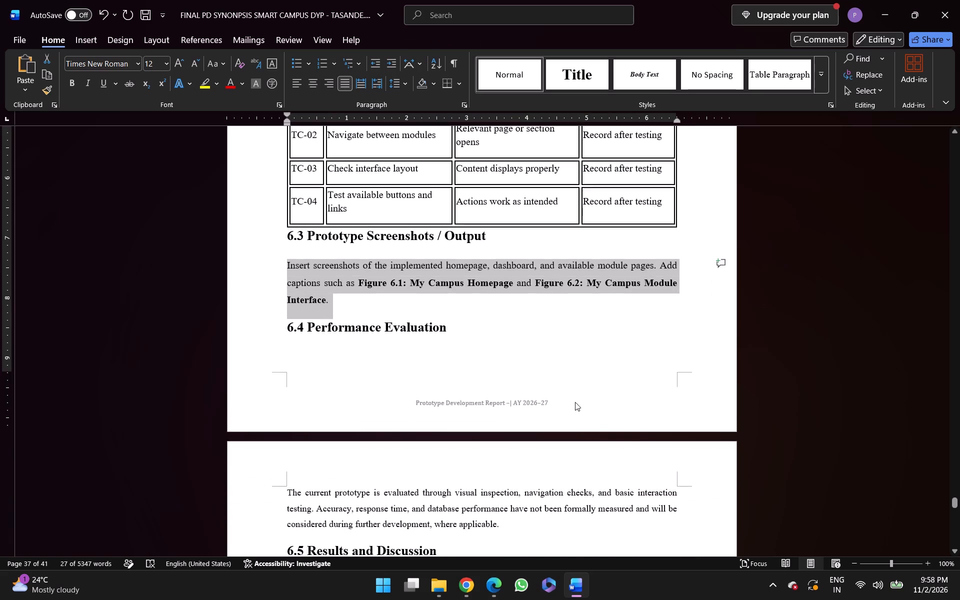
pyautogui.scroll(-4, 571, 396)
pyautogui.moveTo(288, 377); pyautogui.dragTo(368, 399)
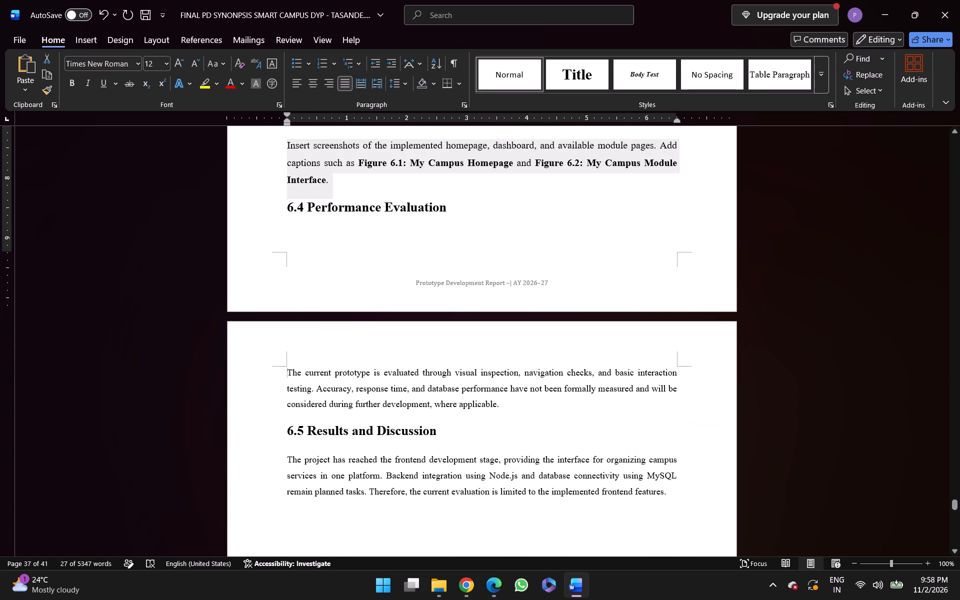
pyautogui.moveTo(368, 399); pyautogui.dragTo(554, 415)
pyautogui.hotkey('ctrl', 'shift', '.')
pyautogui.scroll(-2, 629, 480)
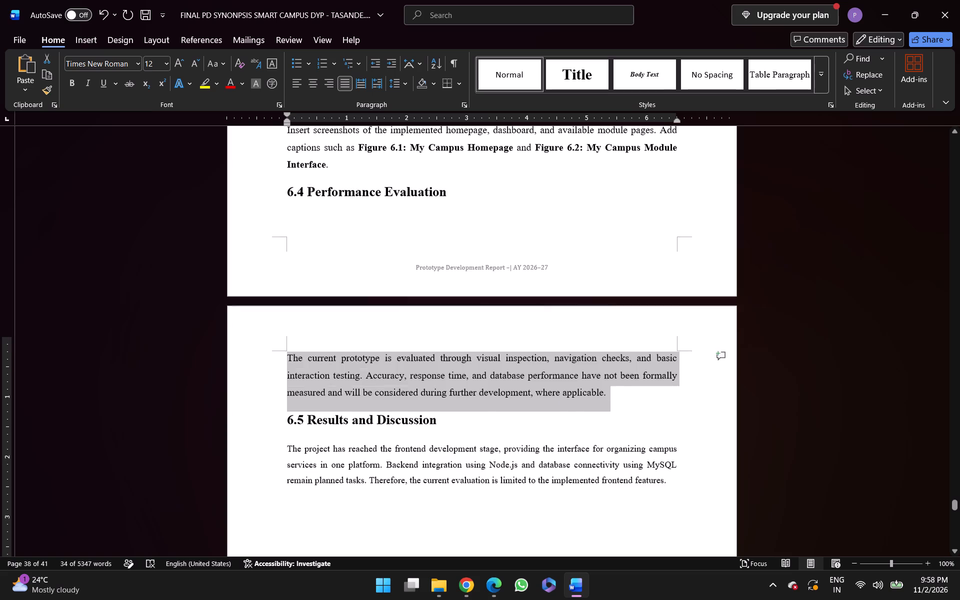
pyautogui.scroll(-2, 629, 493)
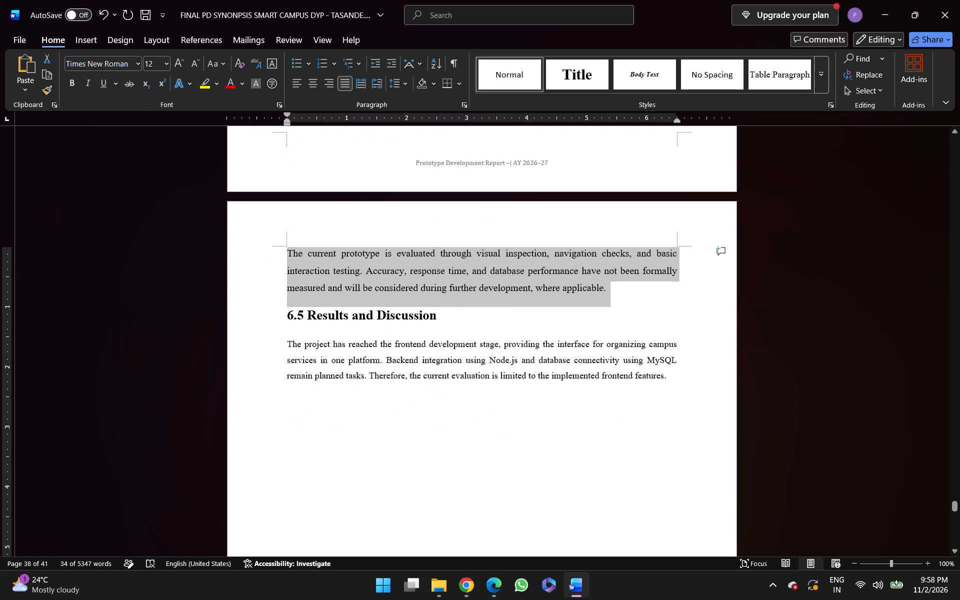
pyautogui.moveTo(285, 342); pyautogui.dragTo(711, 435)
pyautogui.hotkey('ctrl', 'shift', '.')
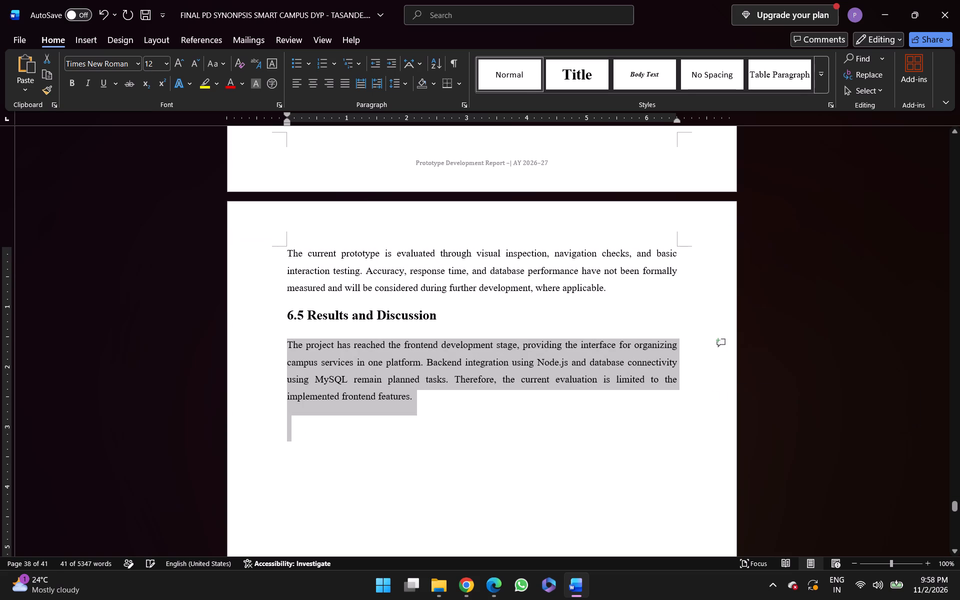
# Increase the font size of the introductory text and bullets under 7.1 Applications, 7.2 Advantages and 7.3 Limitations to 12.
pyautogui.scroll(1, 709, 457)
pyautogui.scroll(-20, 709, 458)
pyautogui.scroll(-5, 709, 458)
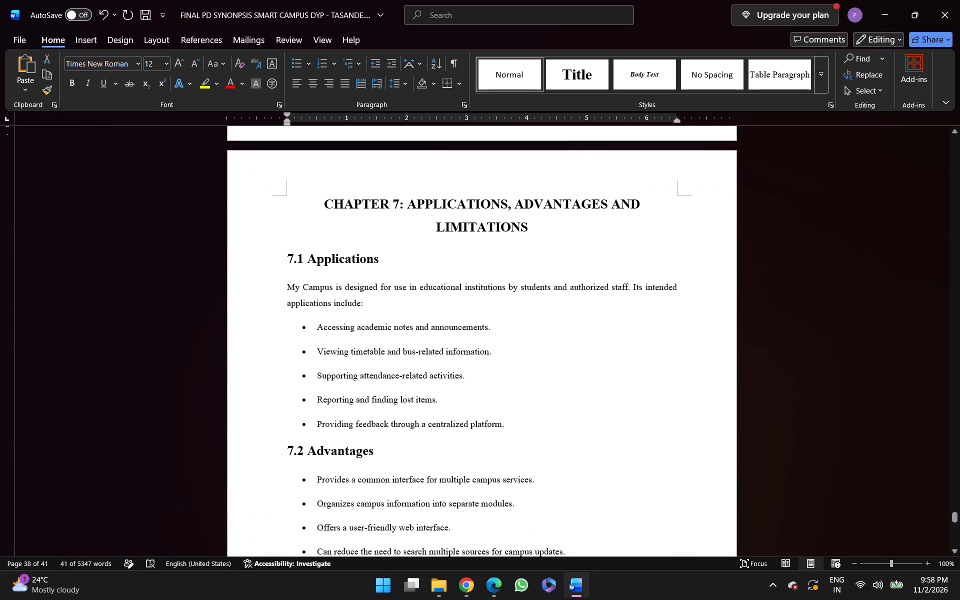
pyautogui.moveTo(282, 286); pyautogui.dragTo(569, 427)
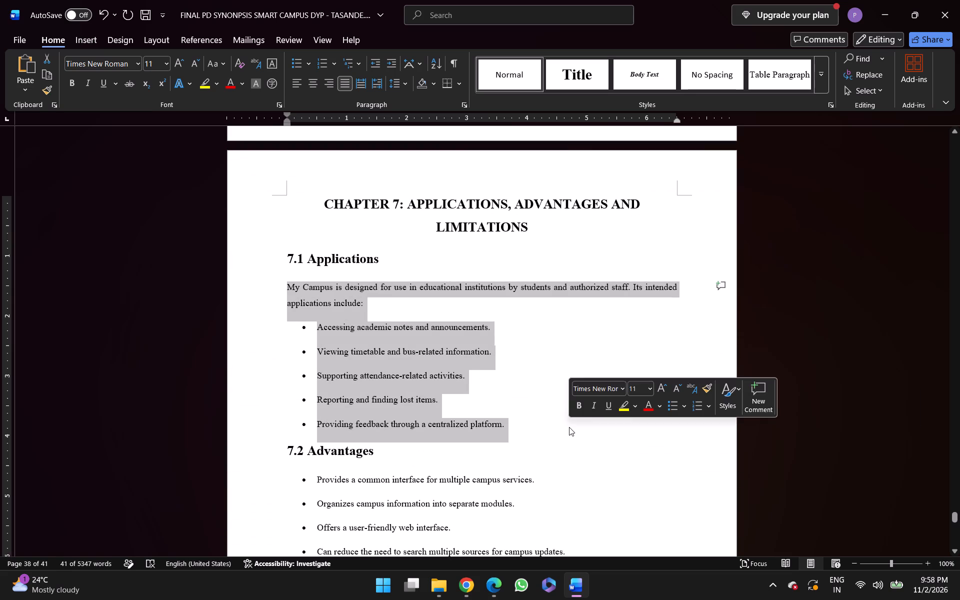
pyautogui.hotkey('ctrl', 'shift', '.')
pyautogui.scroll(-5, 569, 427)
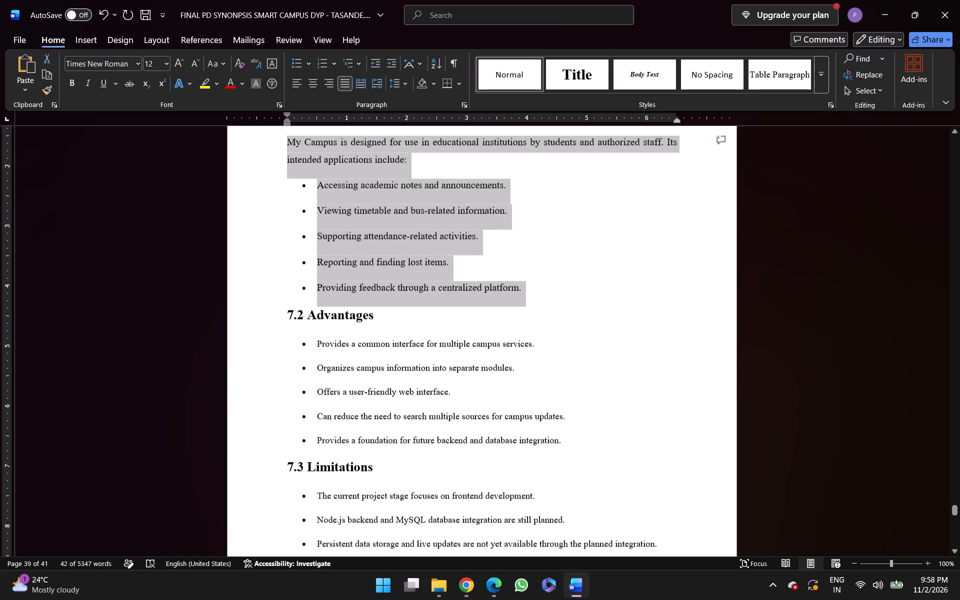
pyautogui.moveTo(310, 340); pyautogui.dragTo(618, 448)
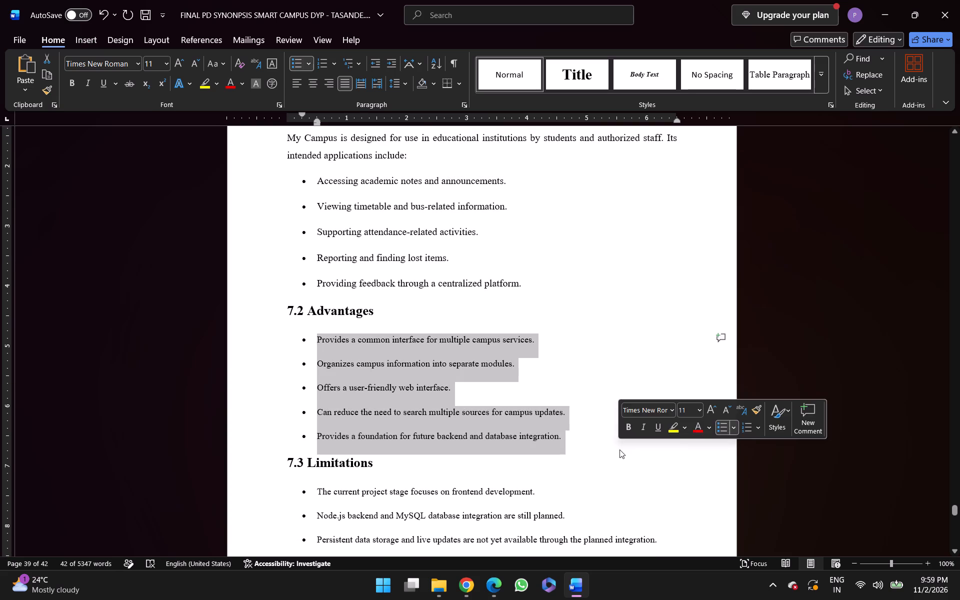
pyautogui.hotkey('ctrl', 'shift', '.')
pyautogui.scroll(-7, 626, 500)
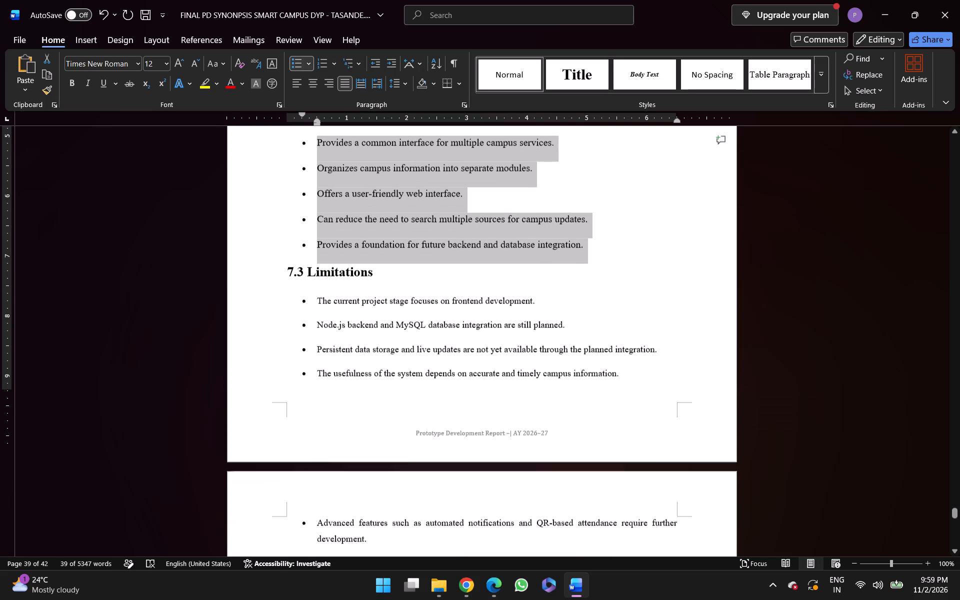
pyautogui.moveTo(314, 286); pyautogui.dragTo(653, 560)
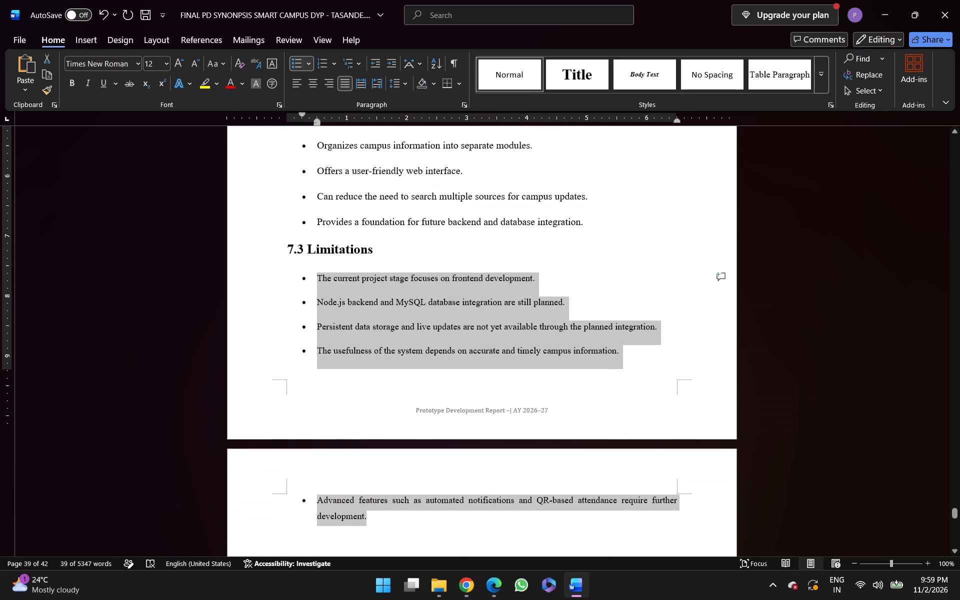
pyautogui.moveTo(653, 560); pyautogui.dragTo(533, 379)
pyautogui.hotkey('ctrl', 'shift', '.')
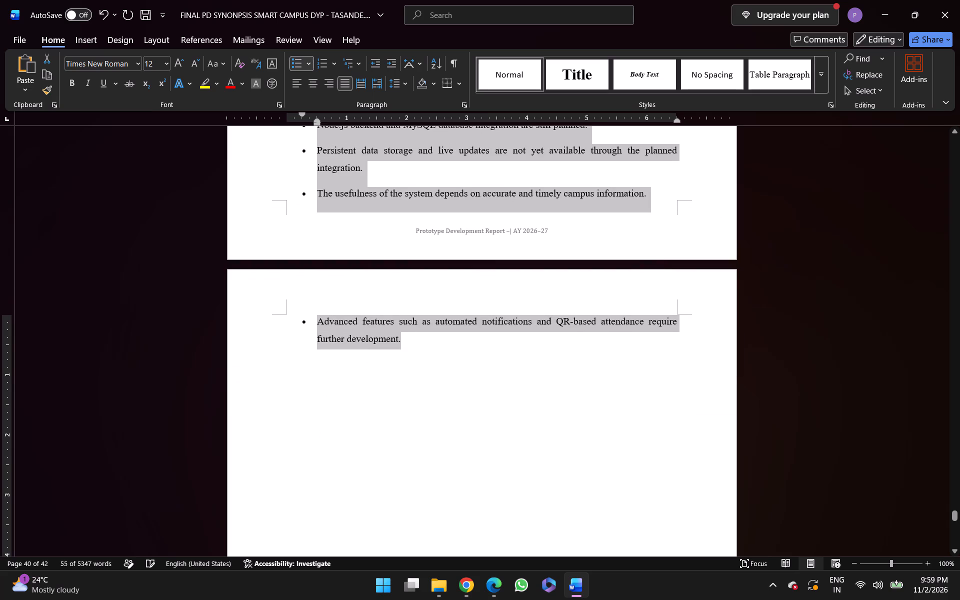
# Increase the font size of the 8.1 Conclusion paragraph and the 8.2 Future Scope introductory line and bullets to 12.
pyautogui.scroll(-20, 516, 381)
pyautogui.scroll(-5, 516, 381)
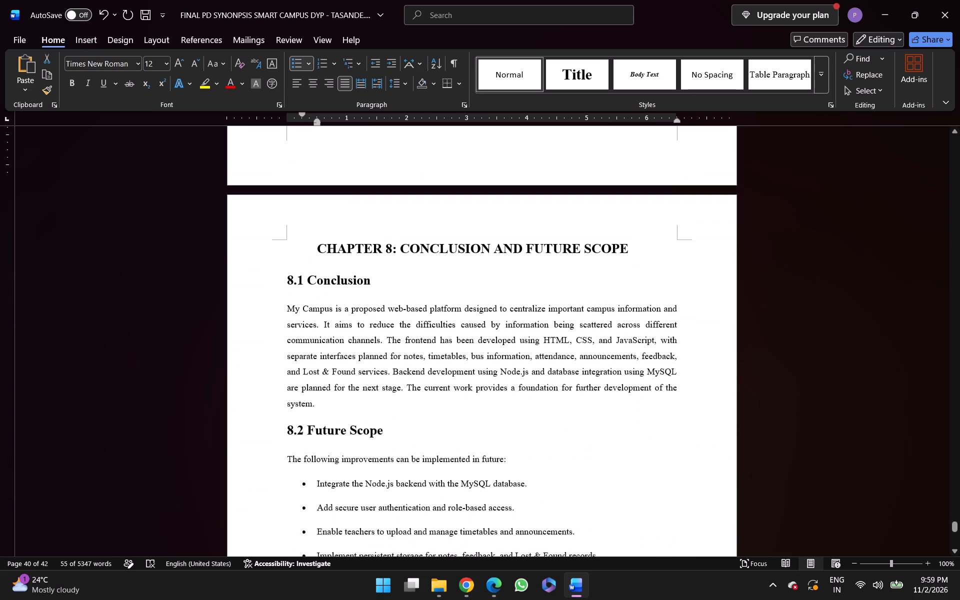
pyautogui.moveTo(282, 296); pyautogui.dragTo(419, 390)
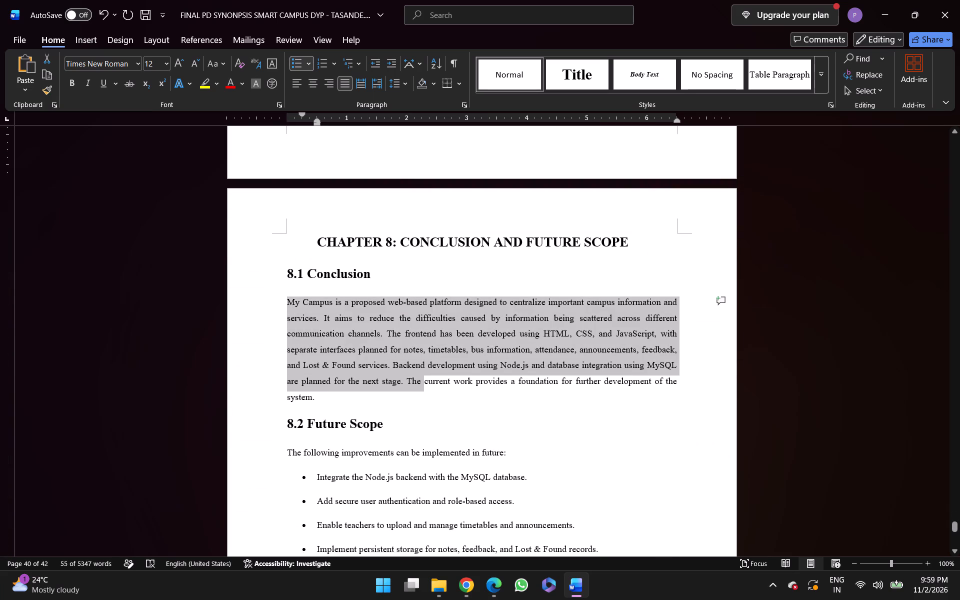
pyautogui.moveTo(419, 390); pyautogui.dragTo(422, 396)
pyautogui.hotkey('ctrl', 'shift', '.')
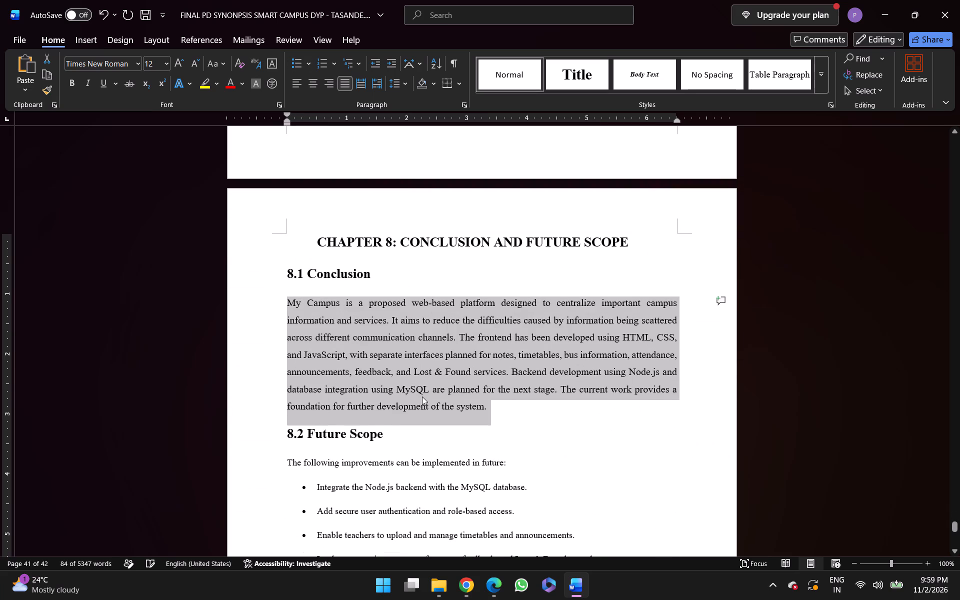
pyautogui.scroll(-4, 422, 396)
pyautogui.moveTo(284, 340); pyautogui.dragTo(465, 433)
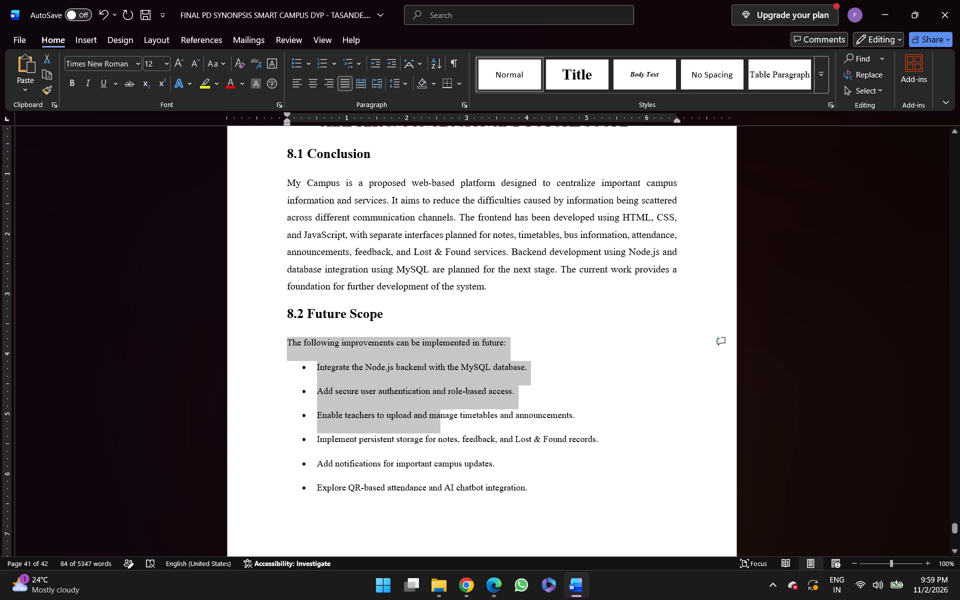
pyautogui.moveTo(465, 433); pyautogui.dragTo(582, 497)
pyautogui.hotkey('ctrl', 'shift', '.')
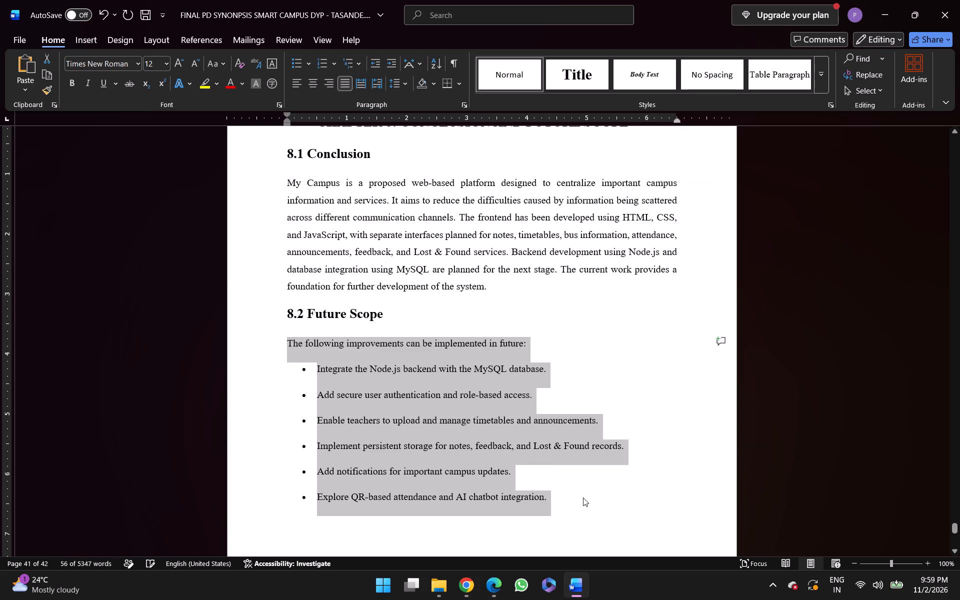
# Increase the font size of all eight entries under REFERENCES to 12.
pyautogui.scroll(-17, 583, 497)
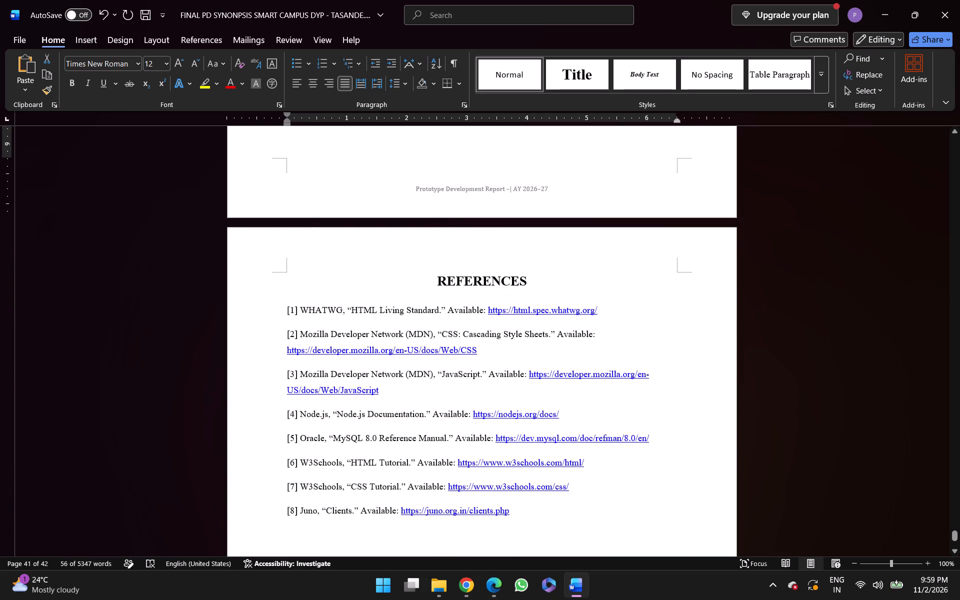
pyautogui.moveTo(283, 311); pyautogui.dragTo(702, 310)
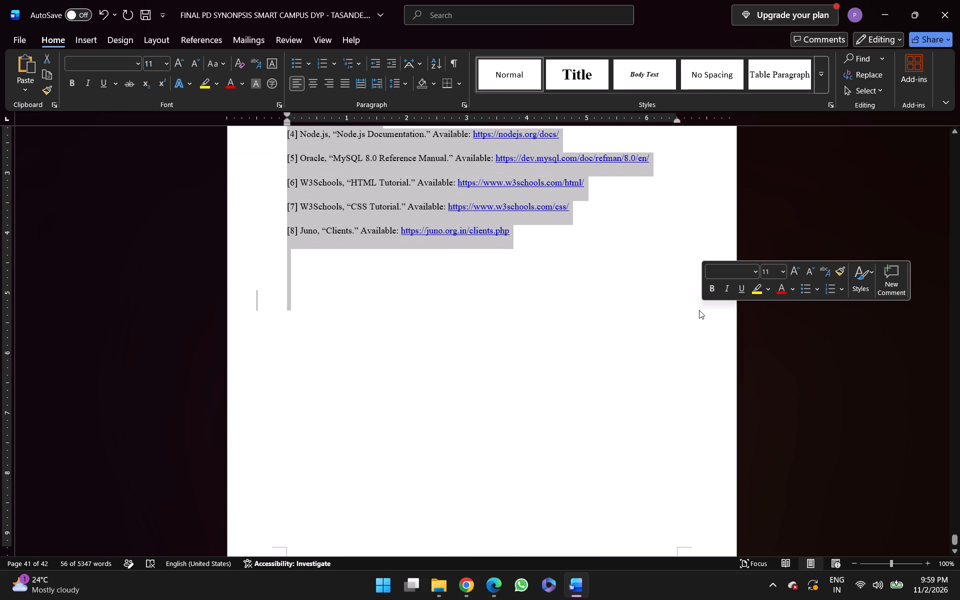
pyautogui.hotkey('ctrl', 'shift', '.')
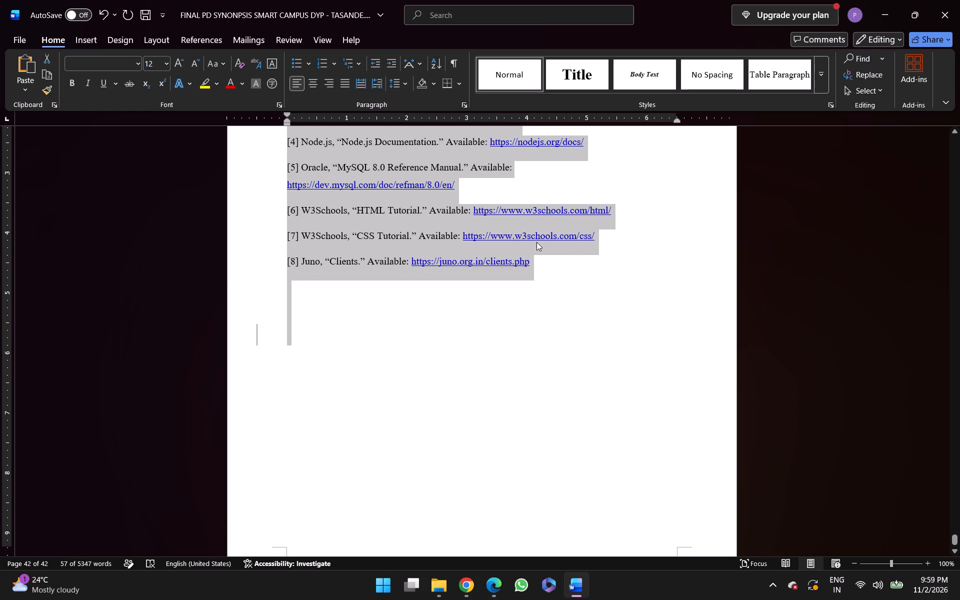
pyautogui.click(452, 229)
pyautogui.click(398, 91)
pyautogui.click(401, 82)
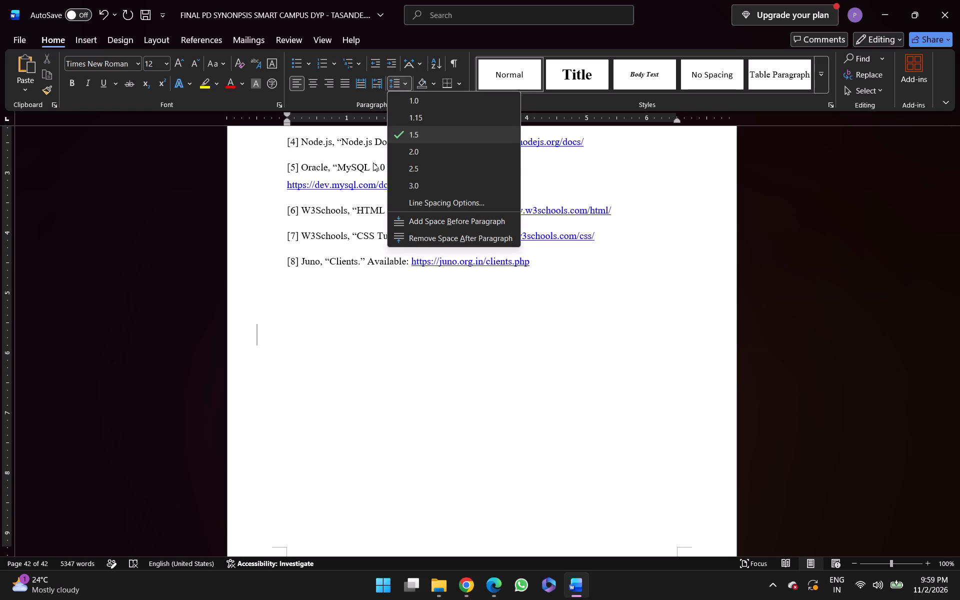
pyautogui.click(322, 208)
# Save the finished report and close the document.
pyautogui.hotkey('ctrl', 's')
pyautogui.hotkey('ctrl', 's')
pyautogui.hotkey('ctrl', 'w')
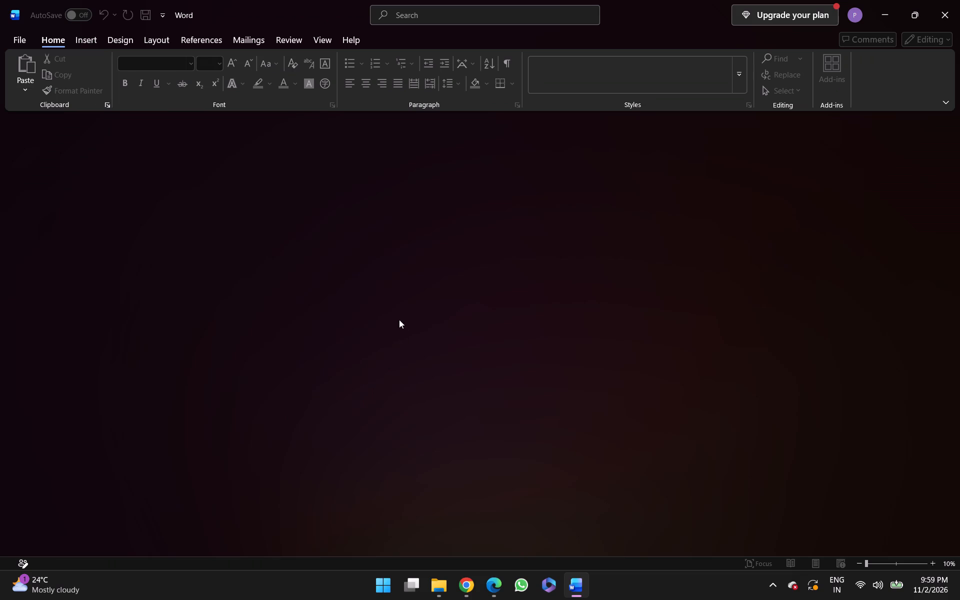
# Bring up the start screen listing the recent documents.
pyautogui.click(25, 48)
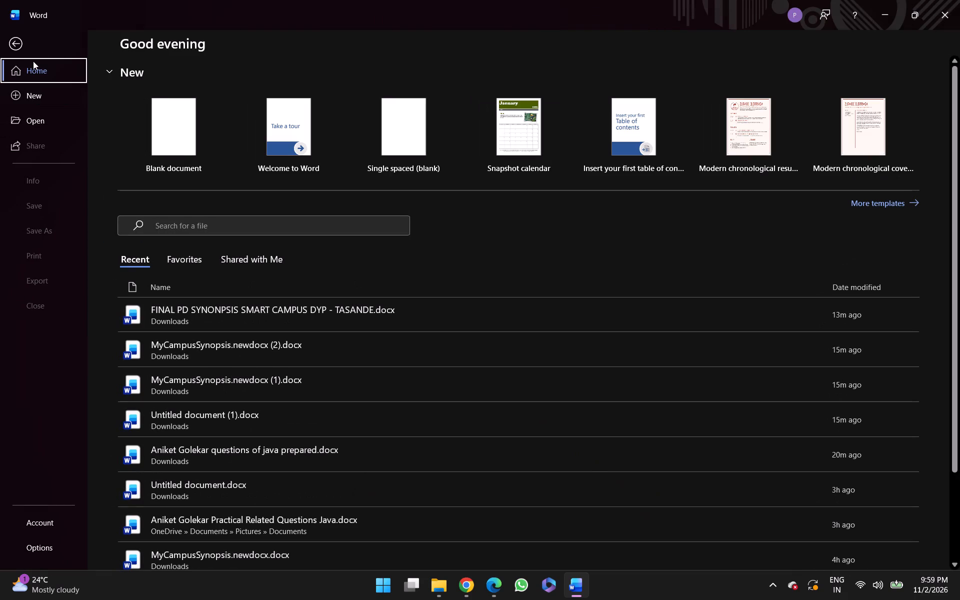
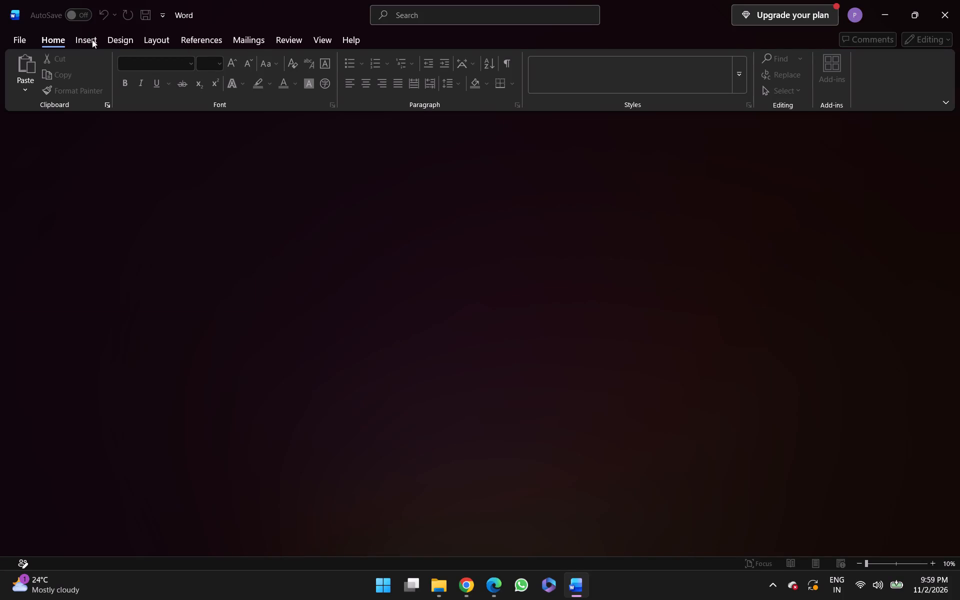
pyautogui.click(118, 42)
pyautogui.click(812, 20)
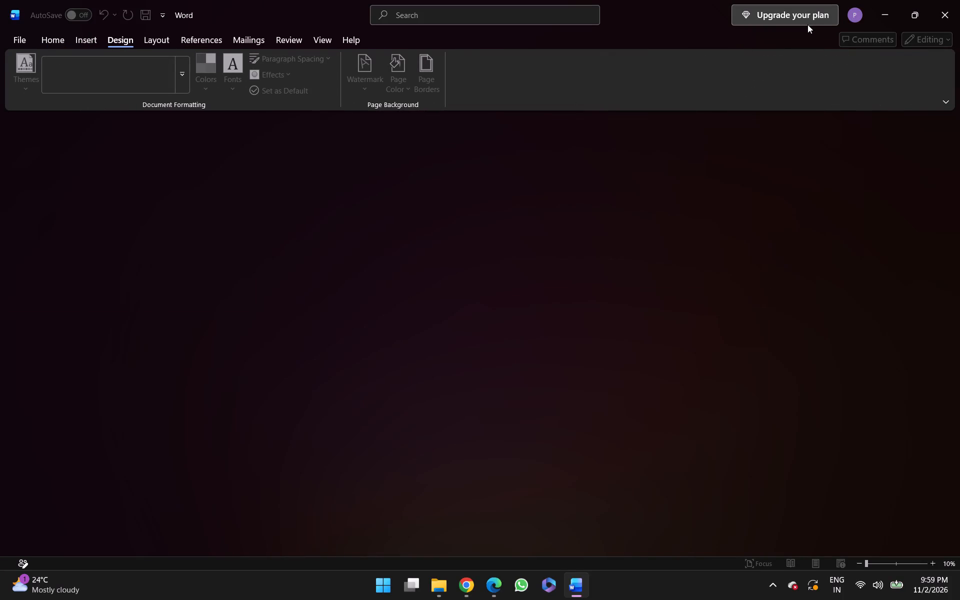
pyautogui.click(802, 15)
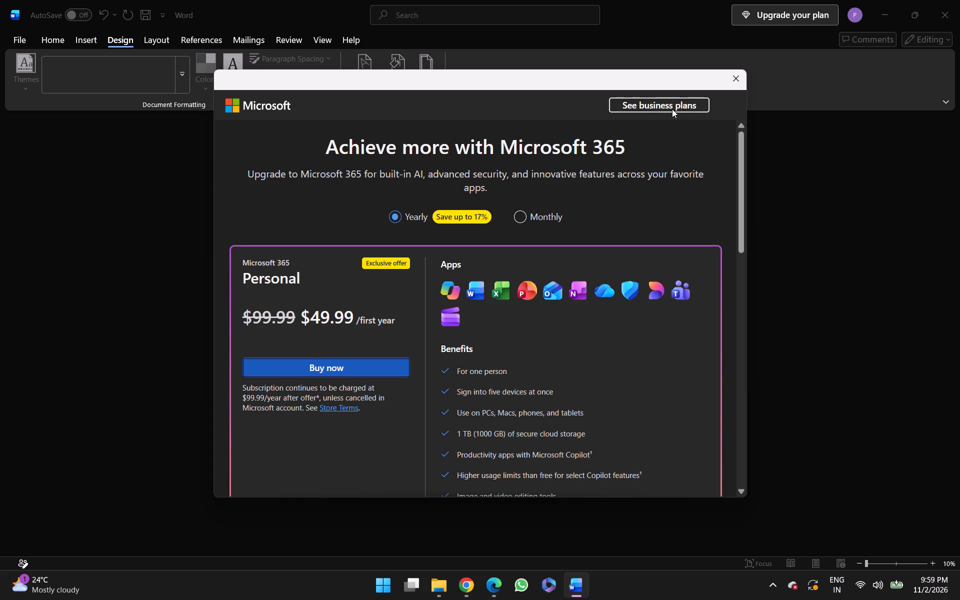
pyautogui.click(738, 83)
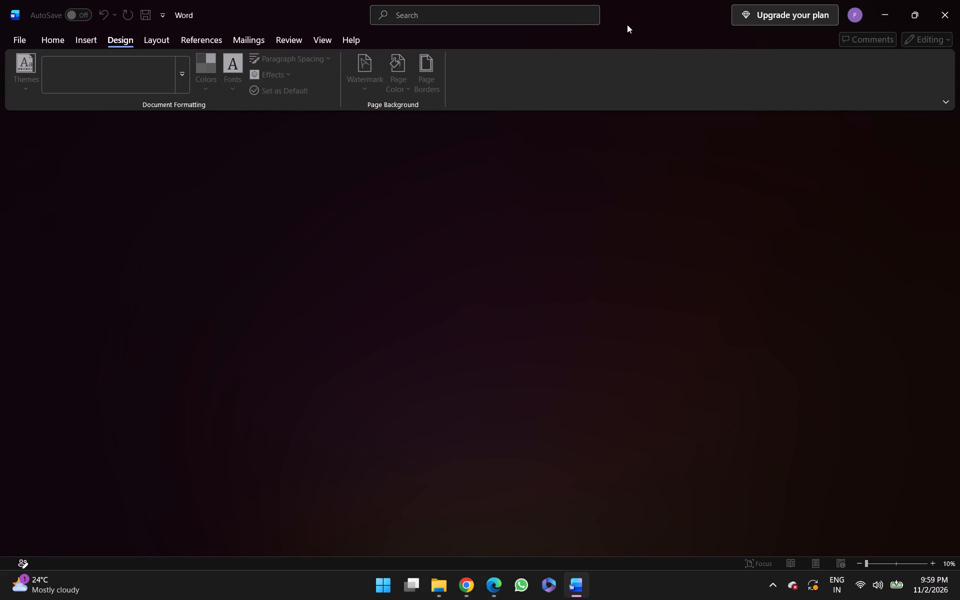
# Switch to File Explorer and show the contents of the Downloads folder.
pyautogui.click(444, 587)
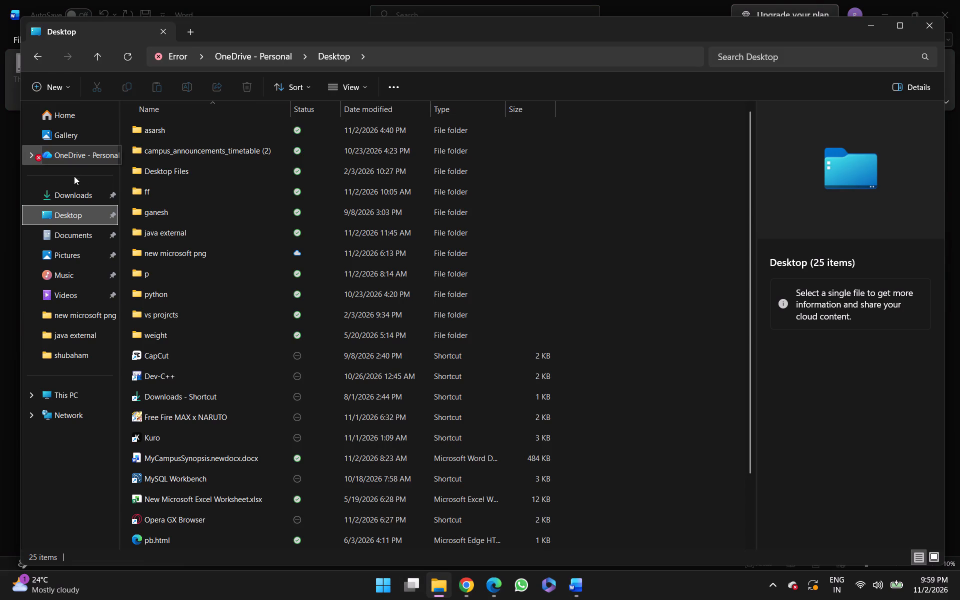
pyautogui.click(74, 197)
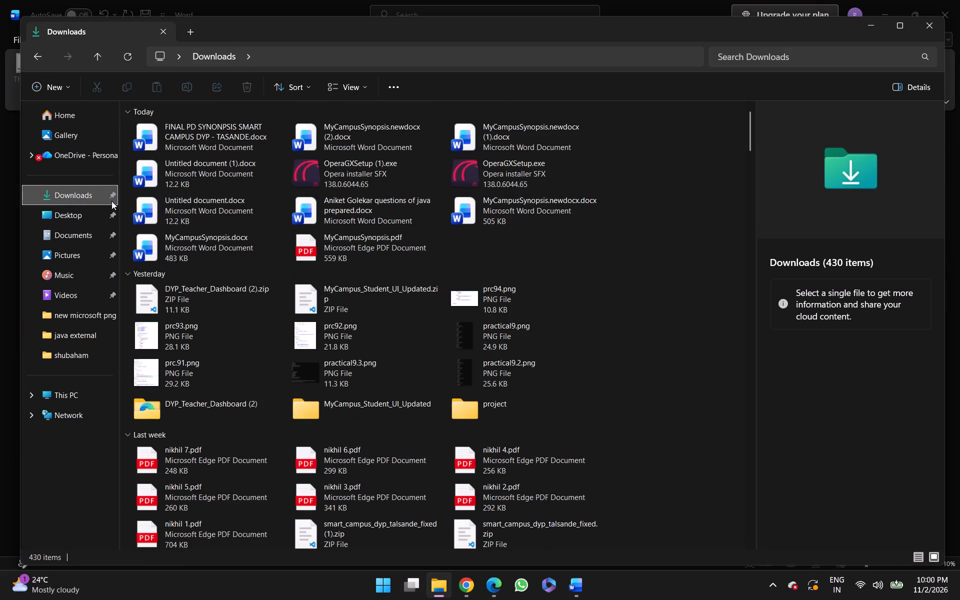
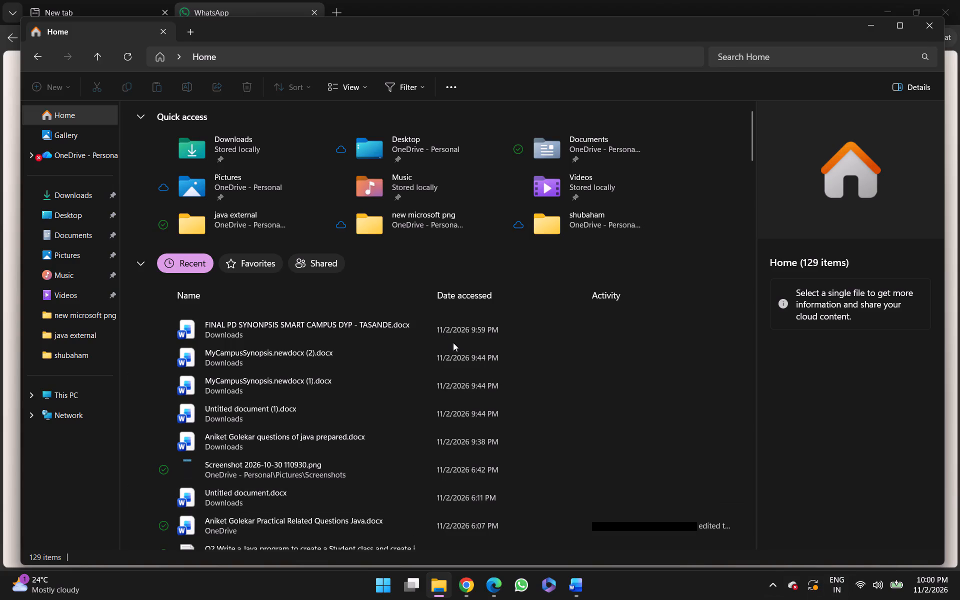
# Open the recent document FINAL PD SYNONPSIS SMART CAMPUS DYP - TASANDE.docx in Word.
pyautogui.doubleClick(250, 327)
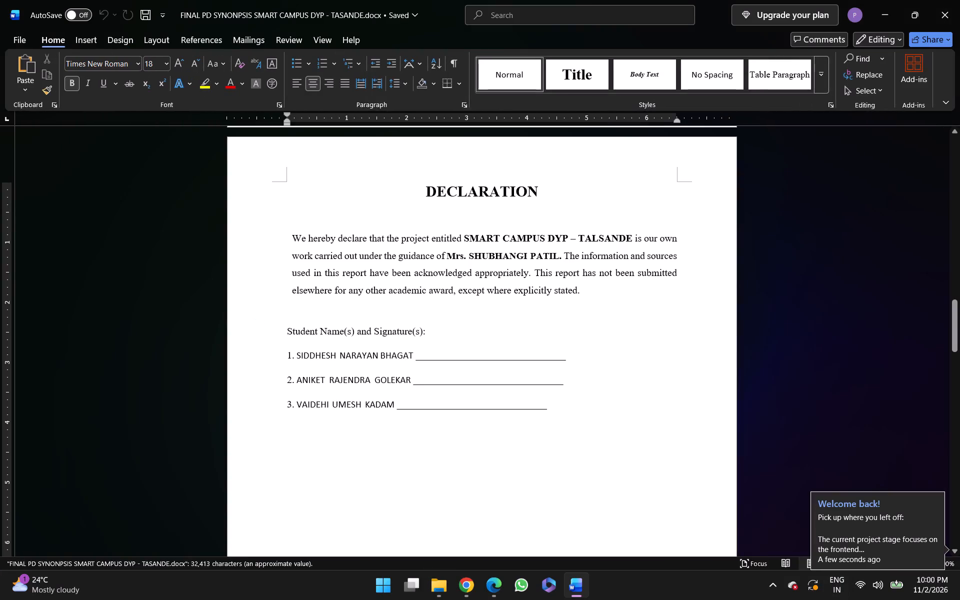
# Look through the report from the Declaration page to Chapter 5, checking the layout of its chapters.
pyautogui.click(428, 279)
pyautogui.scroll(-8, 428, 279)
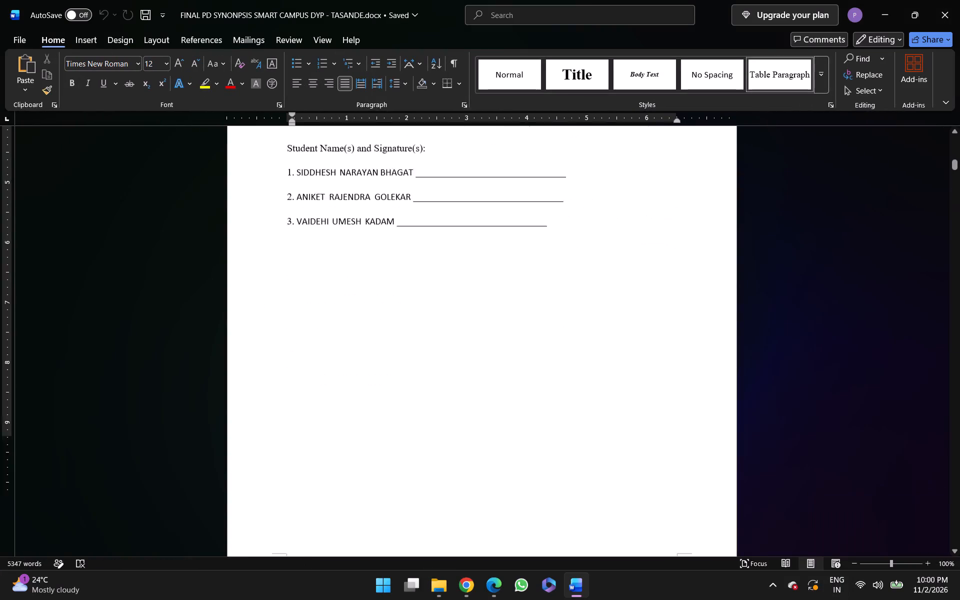
pyautogui.scroll(-13, 429, 277)
pyautogui.moveTo(955, 169); pyautogui.dragTo(959, 360)
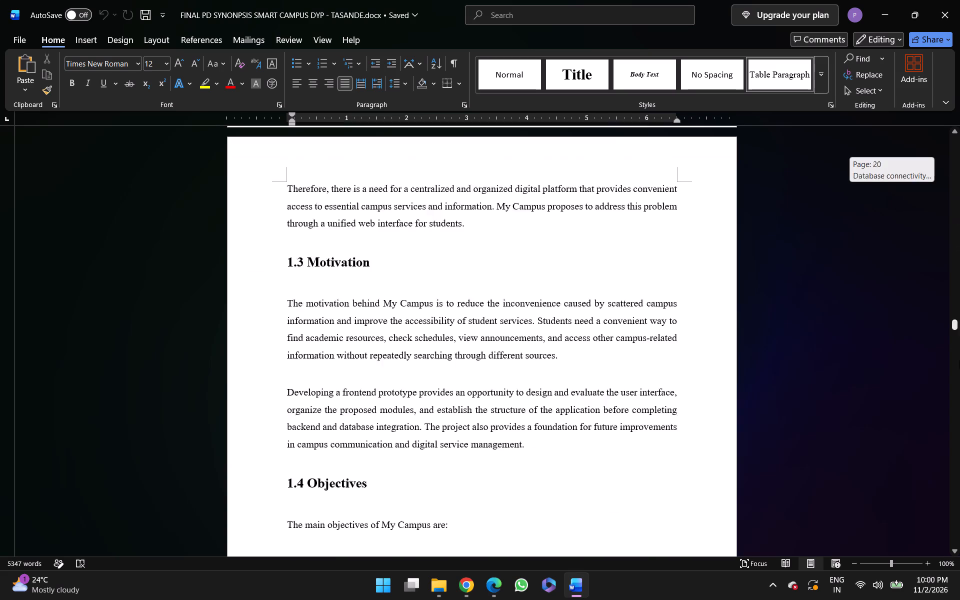
pyautogui.moveTo(959, 360); pyautogui.dragTo(959, 361)
pyautogui.click(459, 363)
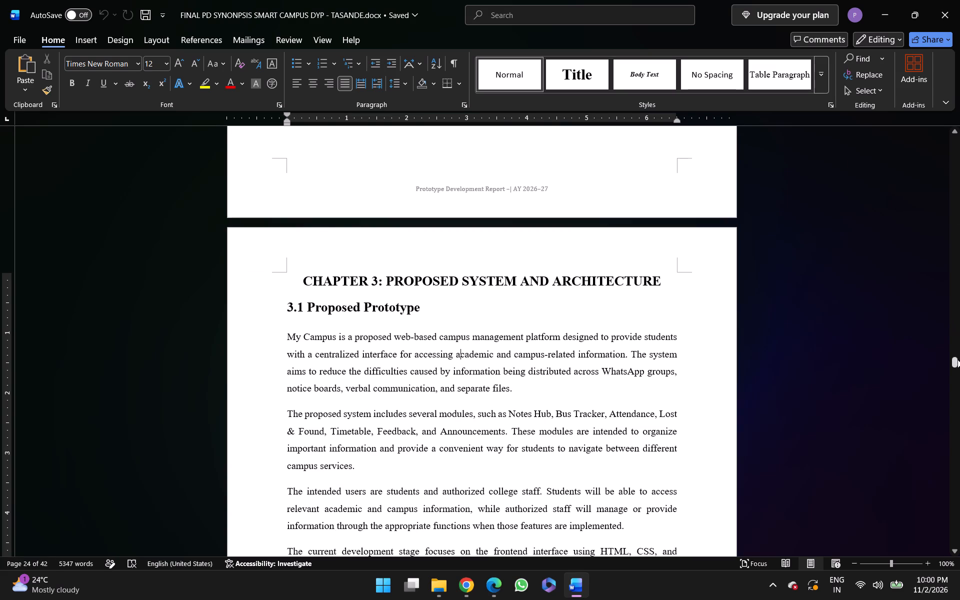
pyautogui.moveTo(956, 361); pyautogui.dragTo(953, 483)
pyautogui.click(339, 369)
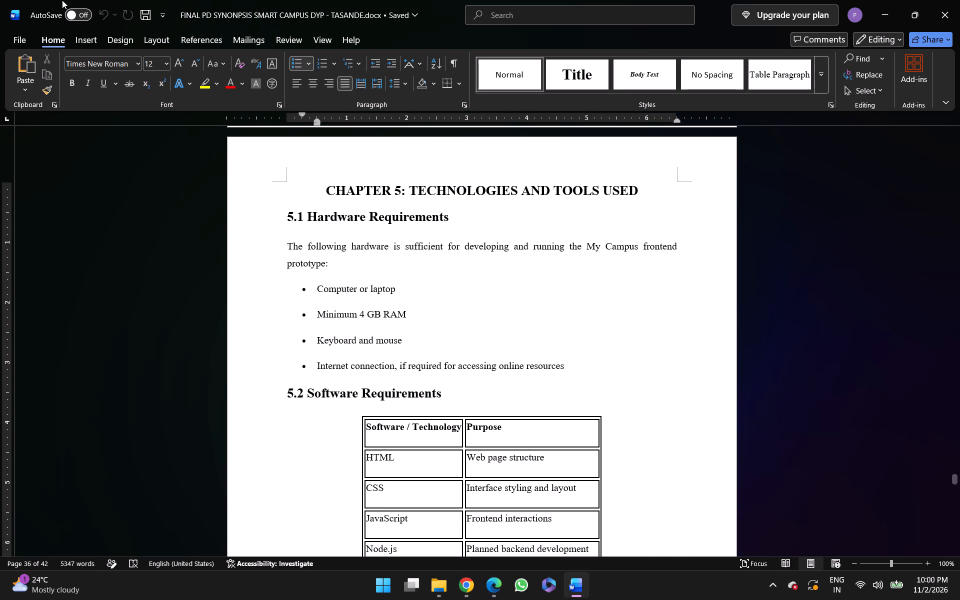
pyautogui.click(13, 36)
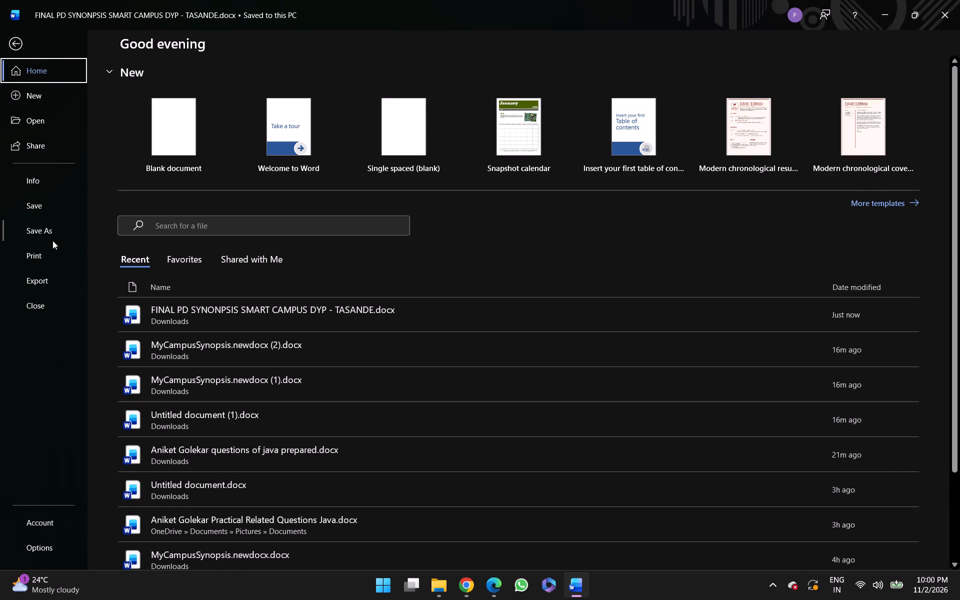
pyautogui.click(45, 226)
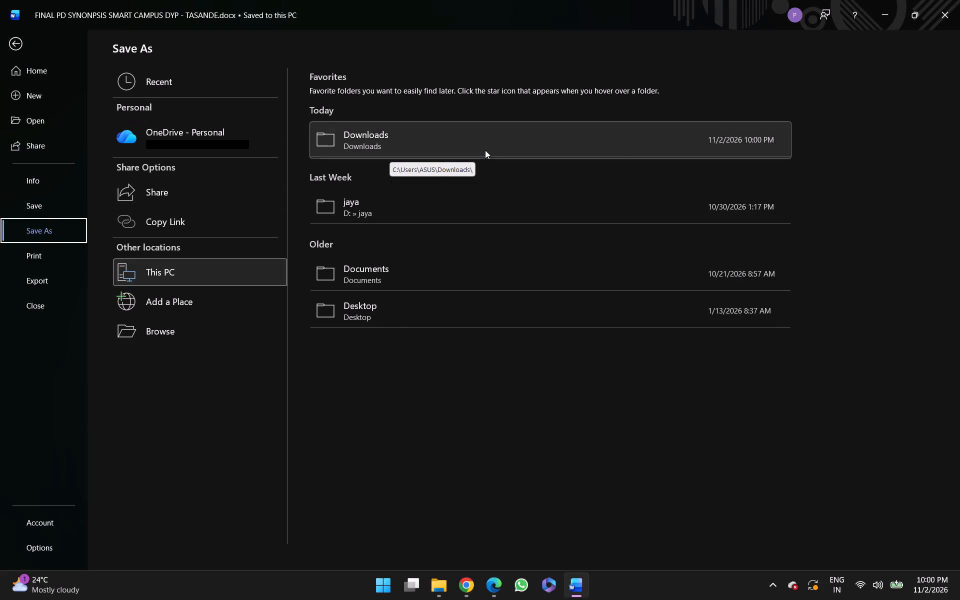
pyautogui.click(483, 150)
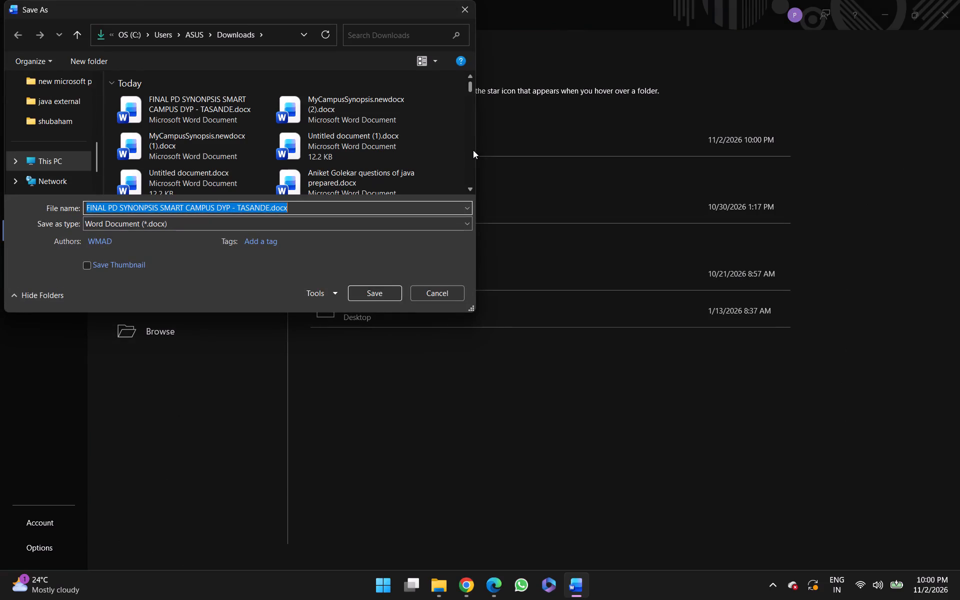
pyautogui.press('k')
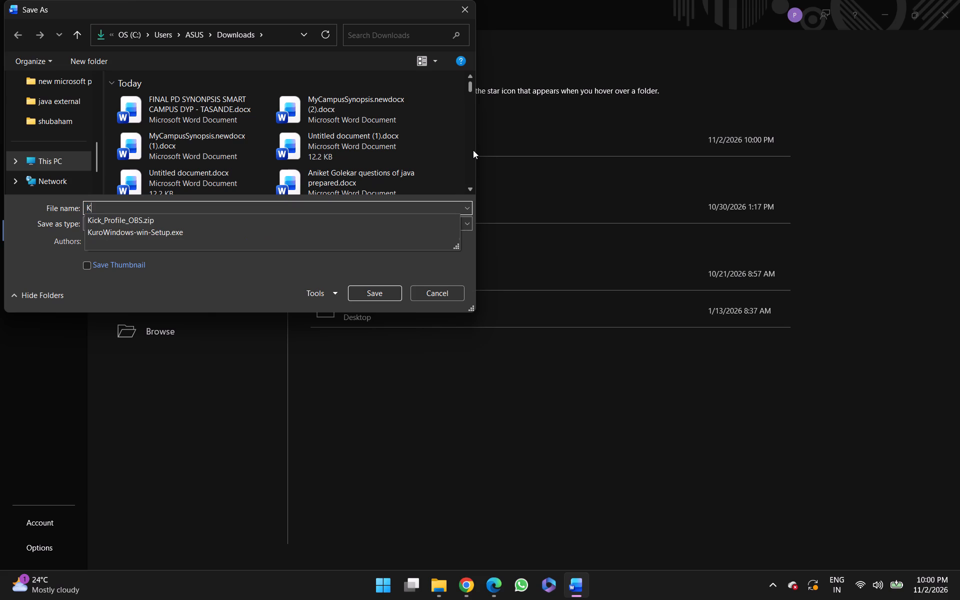
pyautogui.press('BackSpace')
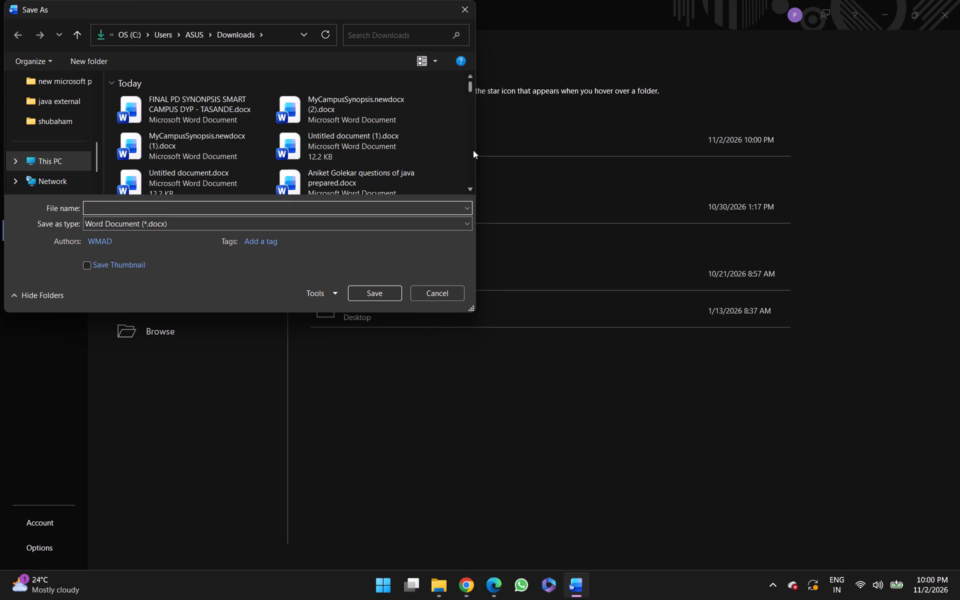
pyautogui.press('BackSpace')
pyautogui.write('FINAL')
pyautogui.press('space')
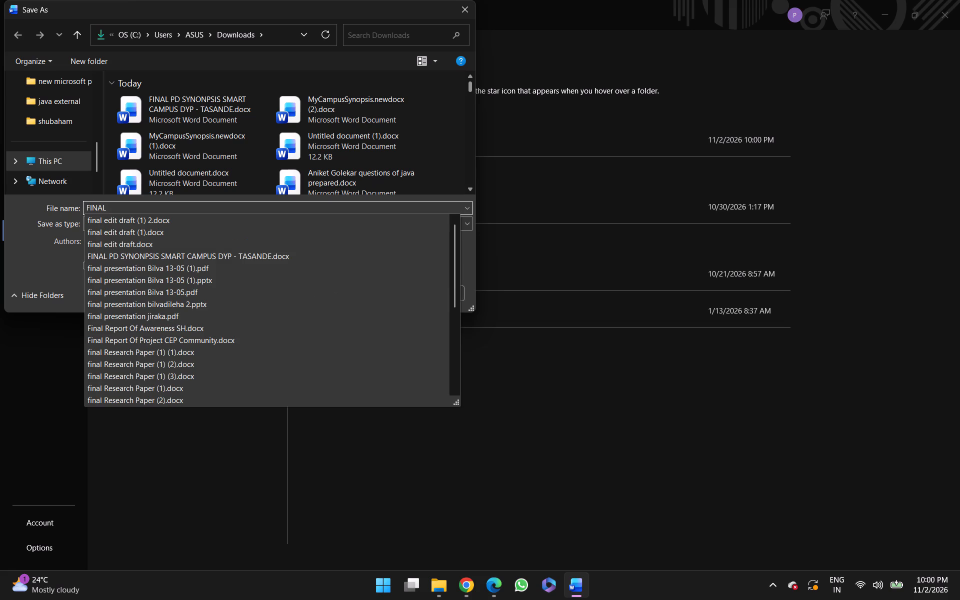
pyautogui.write('PD SY')
pyautogui.press('BackSpace')
pyautogui.press('BackSpace')
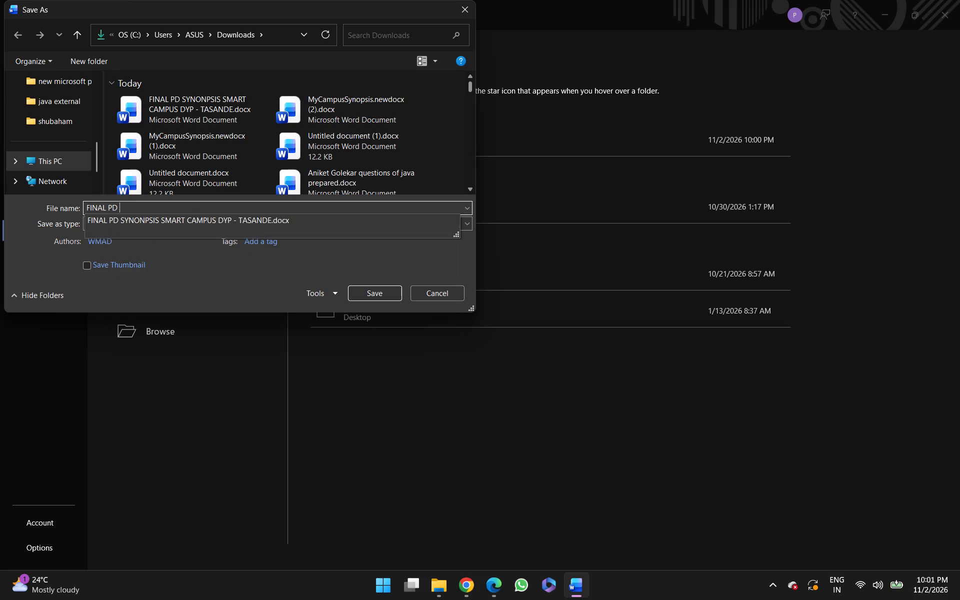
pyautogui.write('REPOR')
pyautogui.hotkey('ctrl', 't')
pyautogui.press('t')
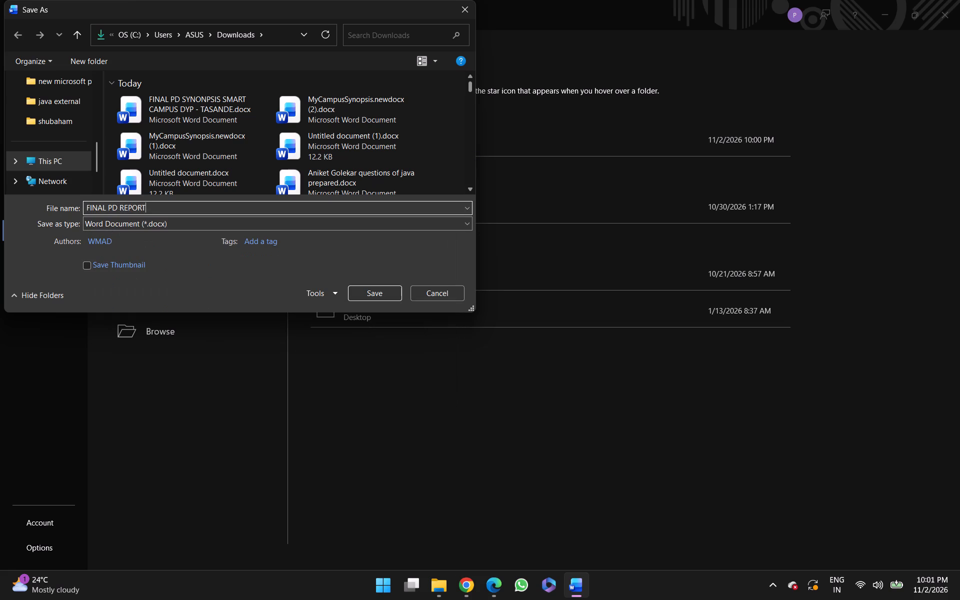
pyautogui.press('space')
# Save the report as a Word document named FINAL PD REPORT in the Downloads folder.
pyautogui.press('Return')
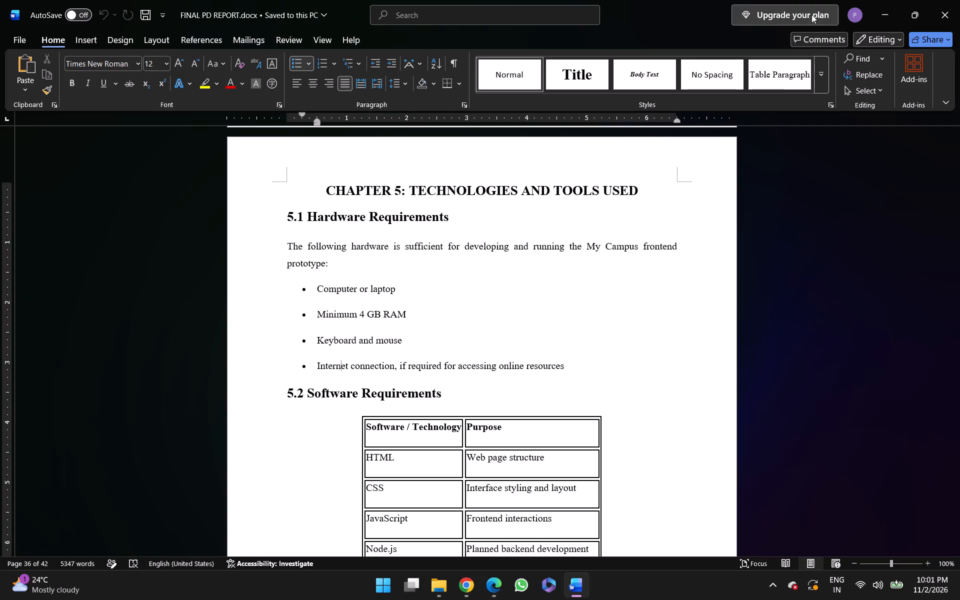
# Switch to File Explorer and share the recent file FINAL PD REPORT.docx using WhatsApp.
pyautogui.click(887, 12)
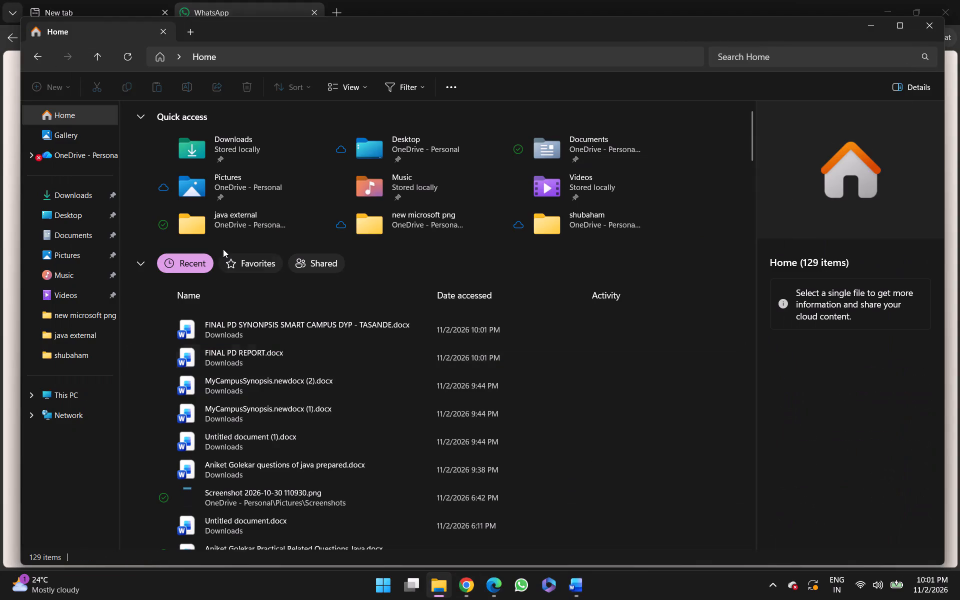
pyautogui.scroll(2, 239, 329)
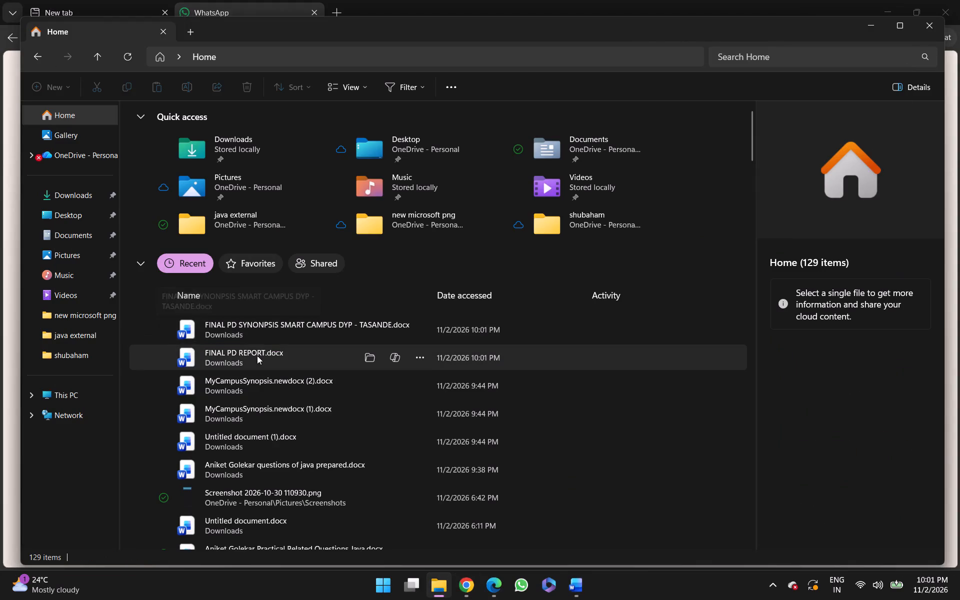
pyautogui.rightClick(312, 355)
pyautogui.click(372, 128)
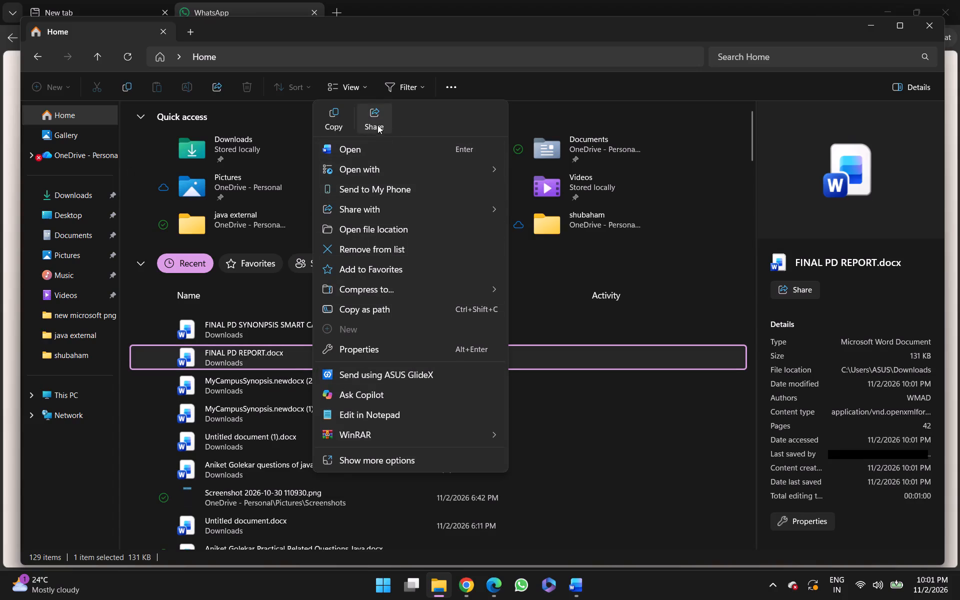
pyautogui.click(377, 124)
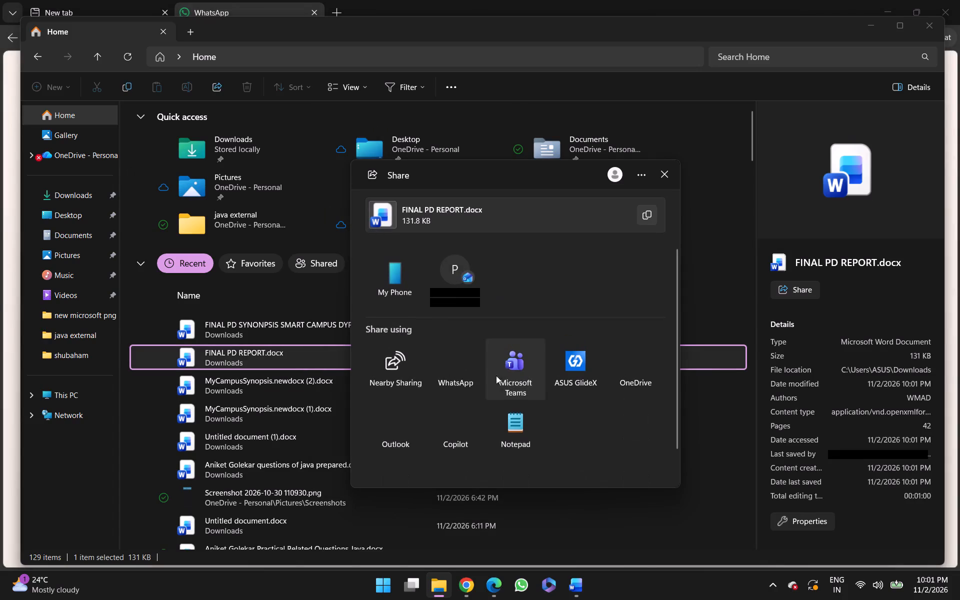
pyautogui.click(447, 388)
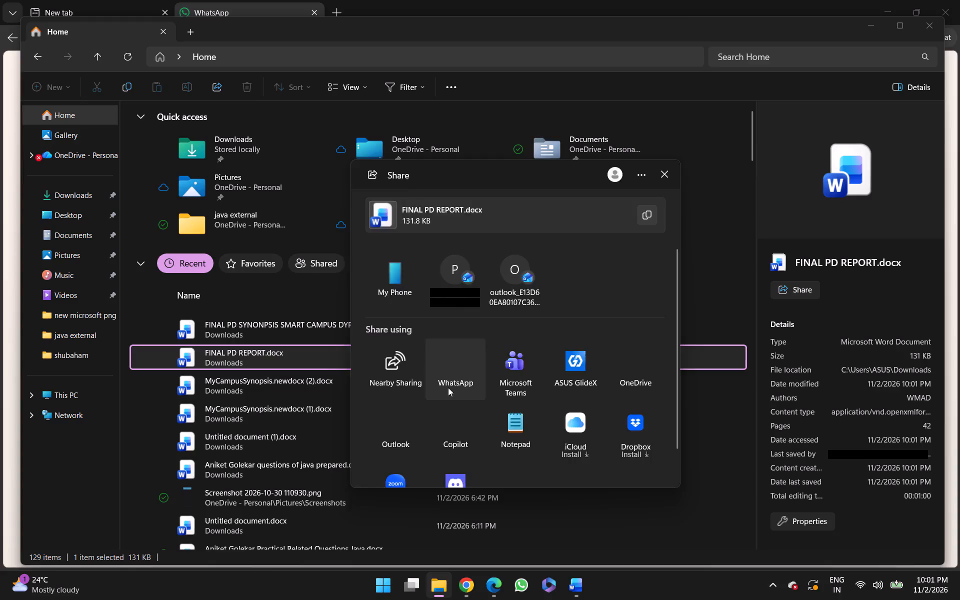
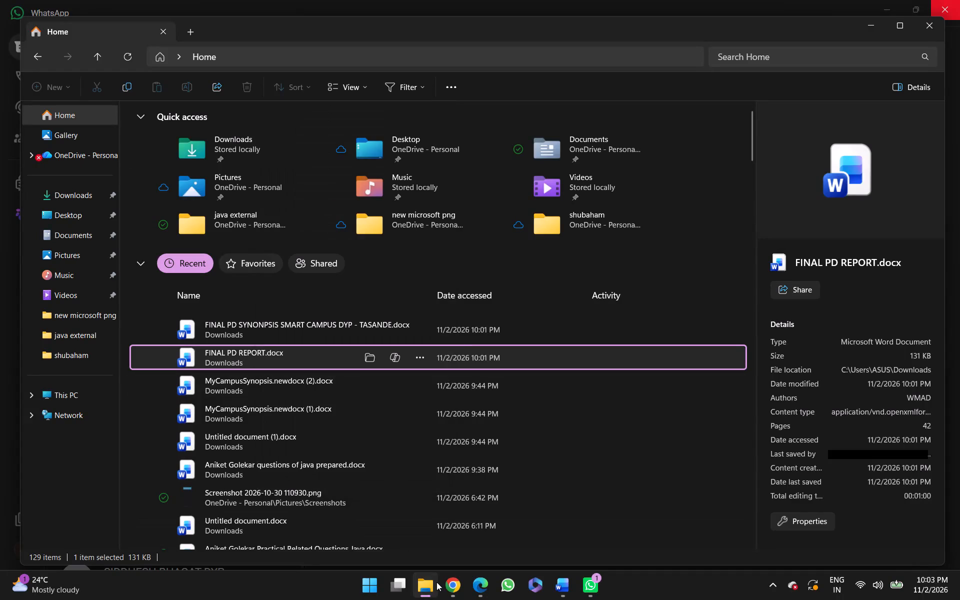
# Copy the file FINAL PD REPORT.docx from the recent files list.
pyautogui.rightClick(289, 352)
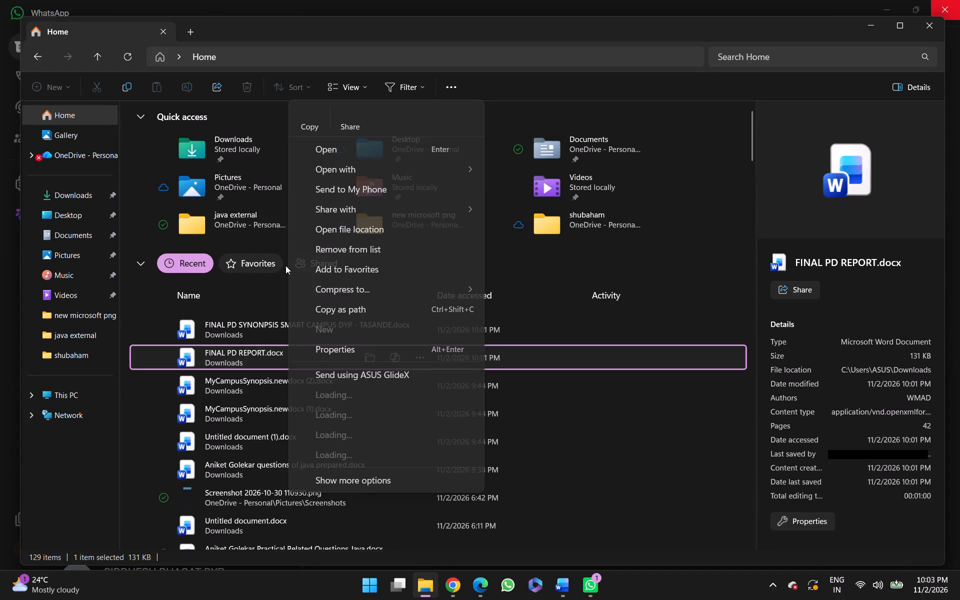
pyautogui.click(311, 126)
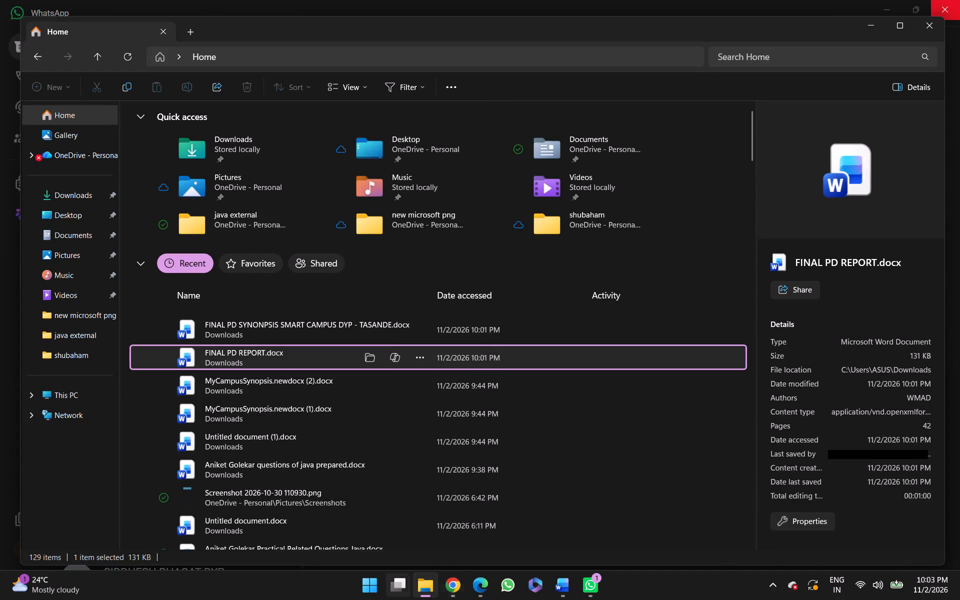